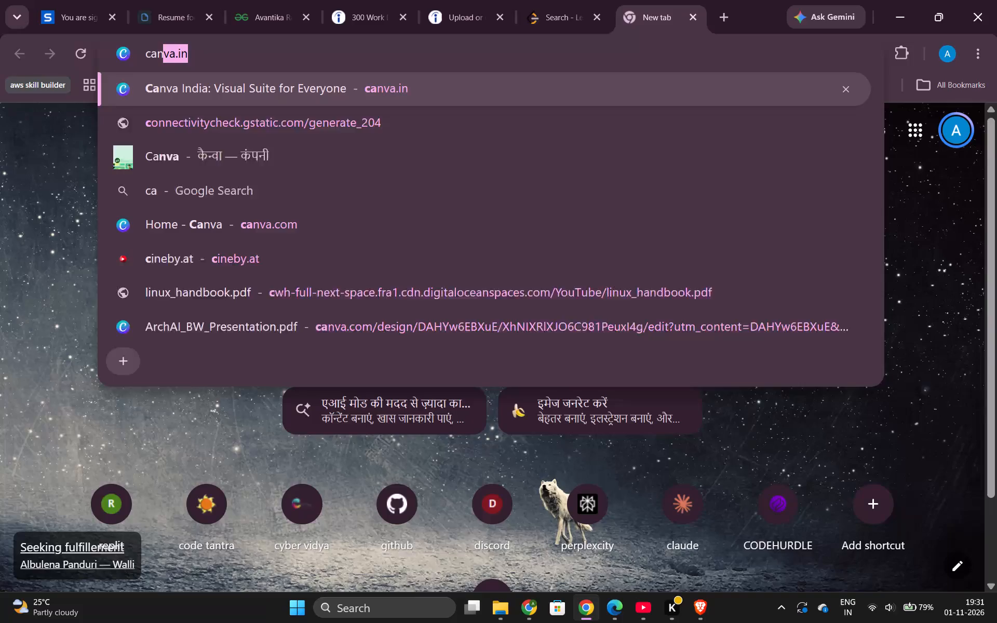
# Open the canva.in site and go to its login.
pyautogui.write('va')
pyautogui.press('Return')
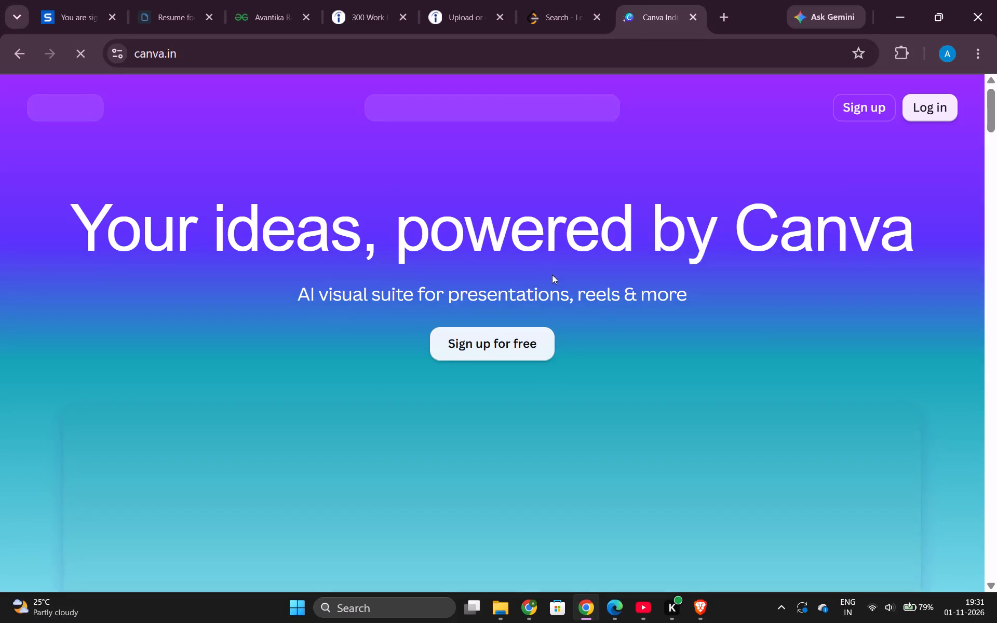
pyautogui.click(934, 110)
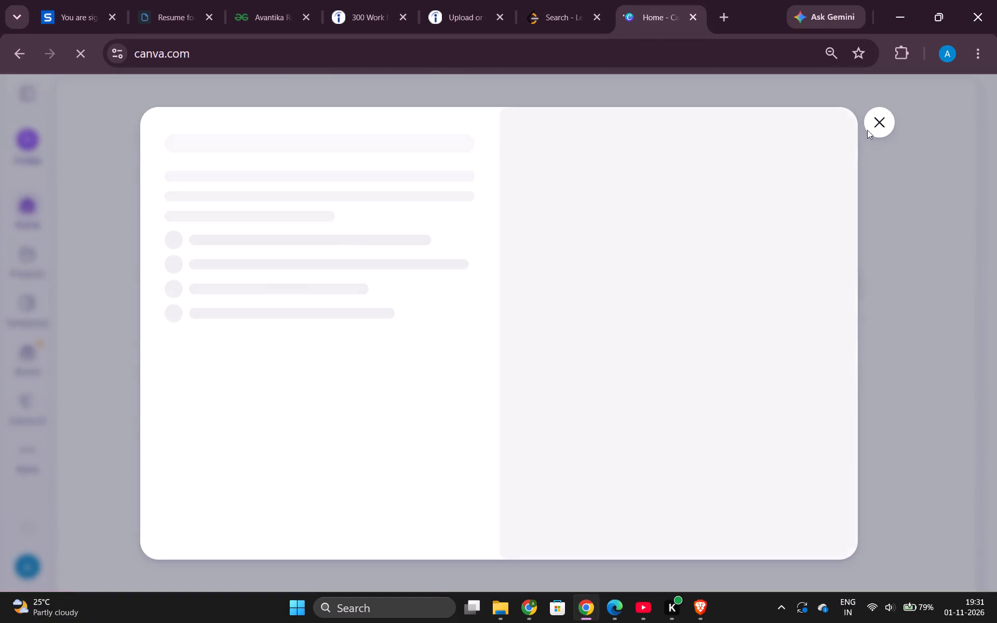
# Dismiss the loading pop-up, start creating a new design and search the design types for "resume".
pyautogui.click(875, 120)
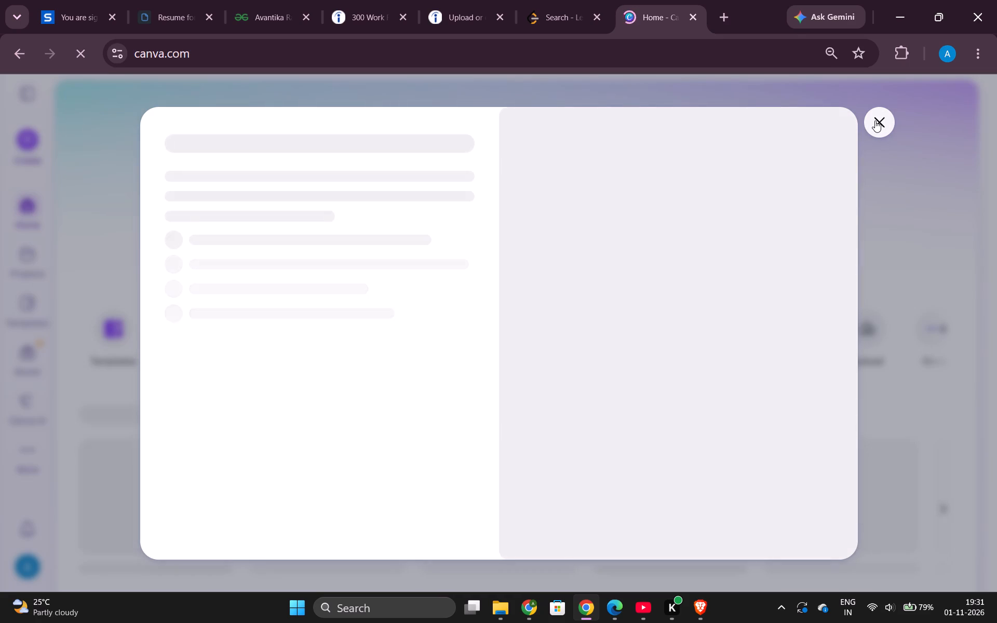
pyautogui.click(34, 145)
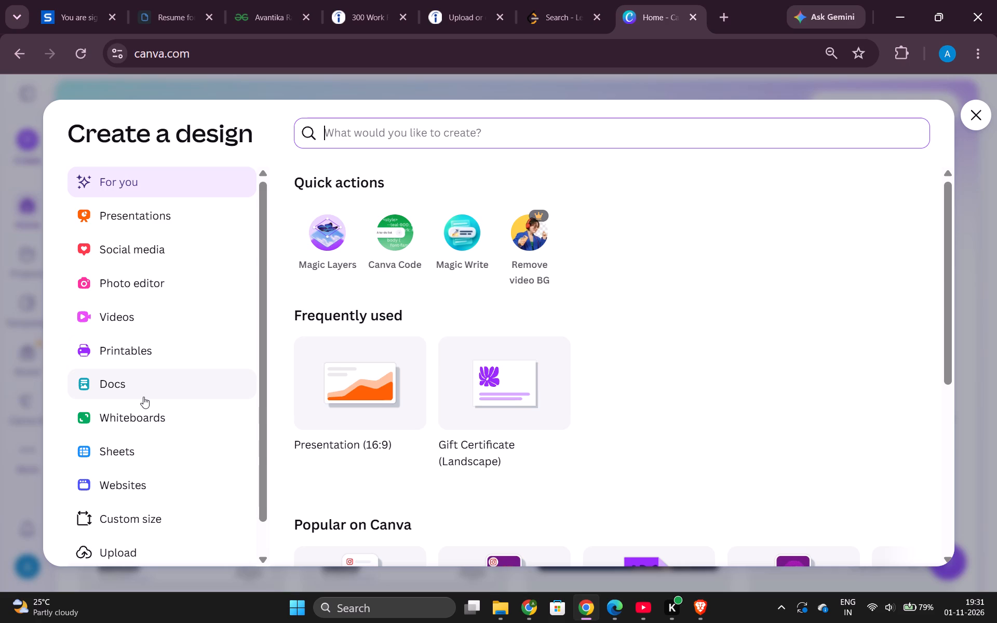
pyautogui.scroll(-5, 143, 397)
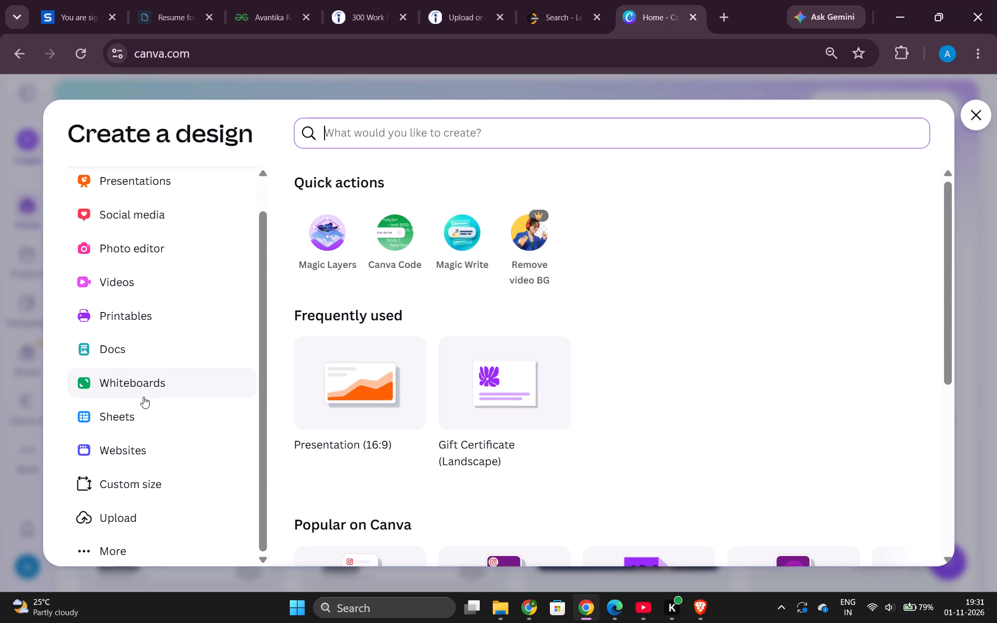
pyautogui.scroll(-3, 442, 427)
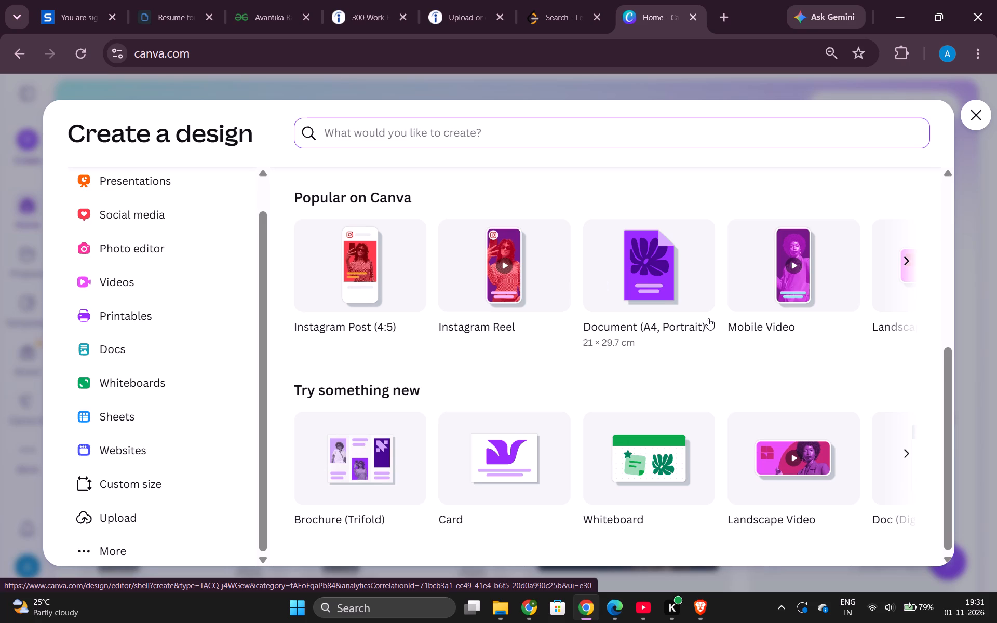
pyautogui.scroll(-2, 97, 436)
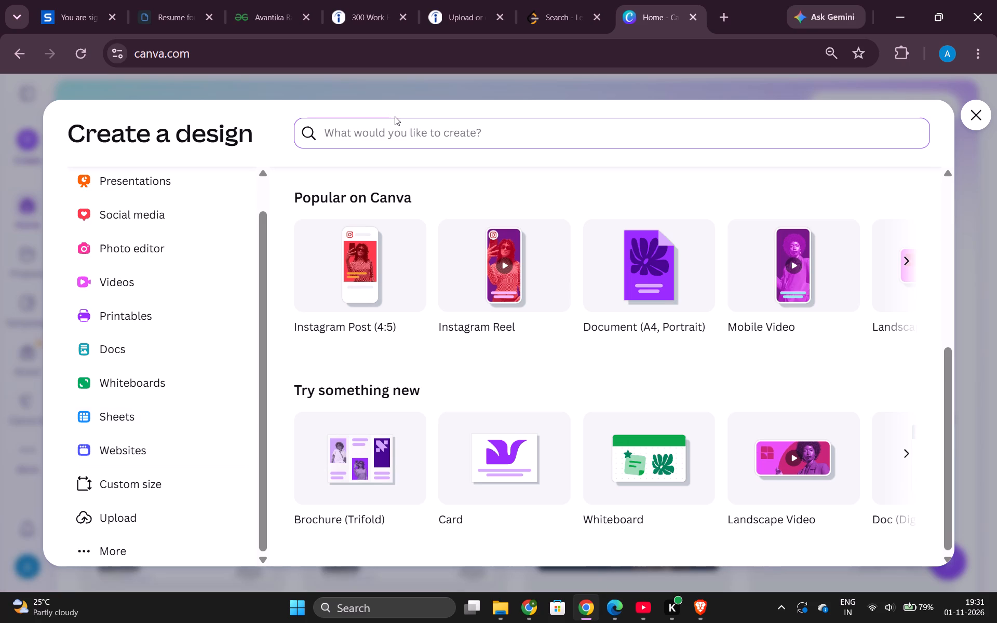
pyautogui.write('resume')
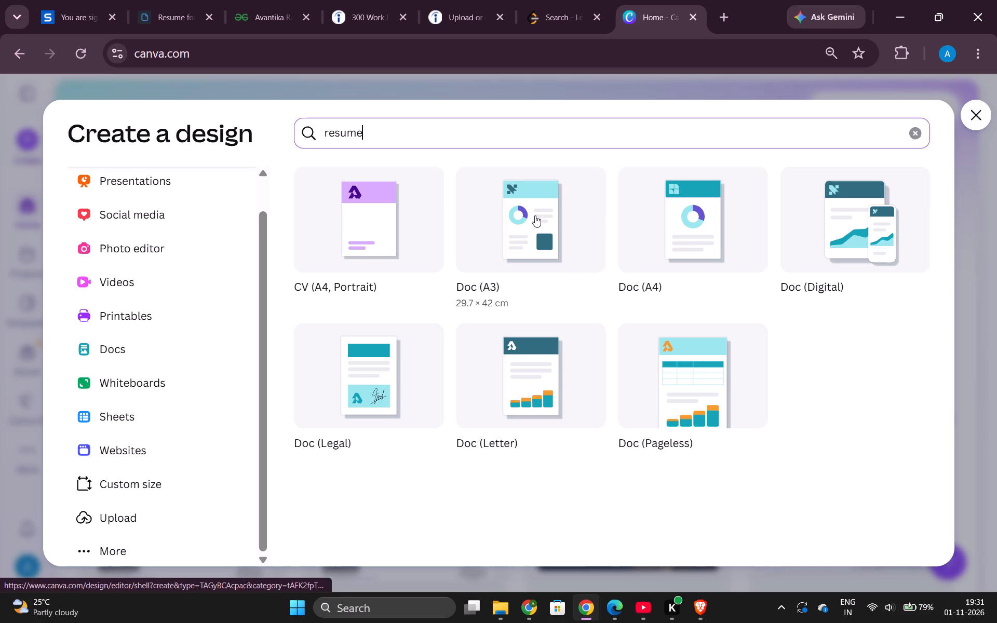
# Create a blank Doc (A4) design from the resume search.
pyautogui.click(676, 231)
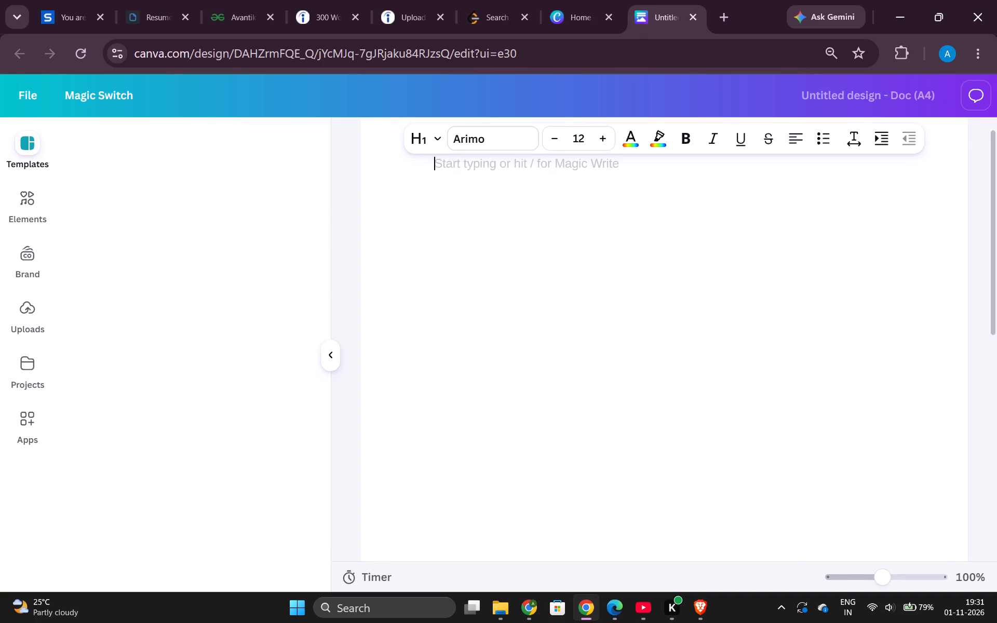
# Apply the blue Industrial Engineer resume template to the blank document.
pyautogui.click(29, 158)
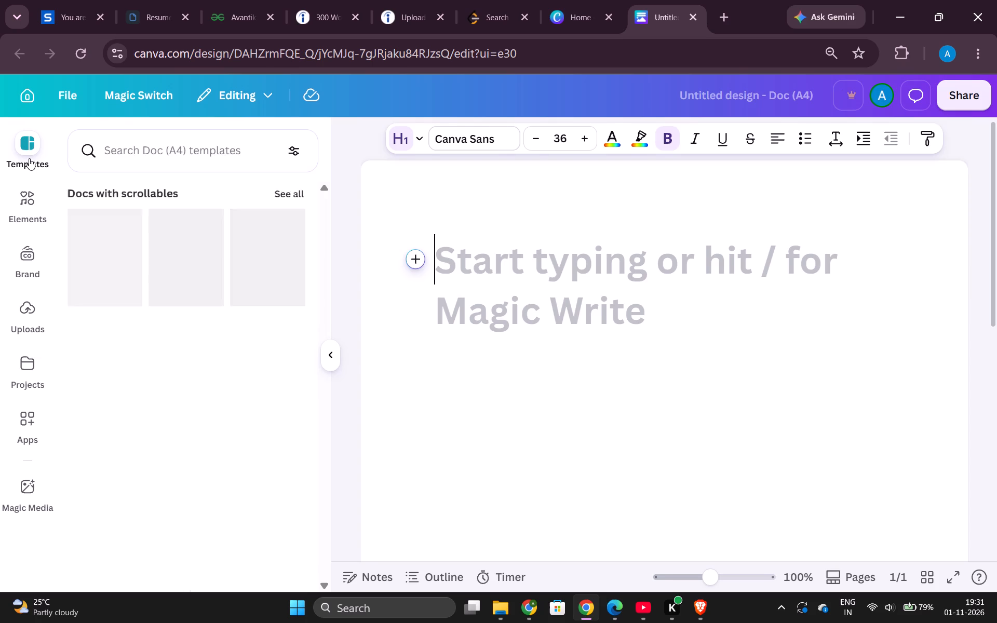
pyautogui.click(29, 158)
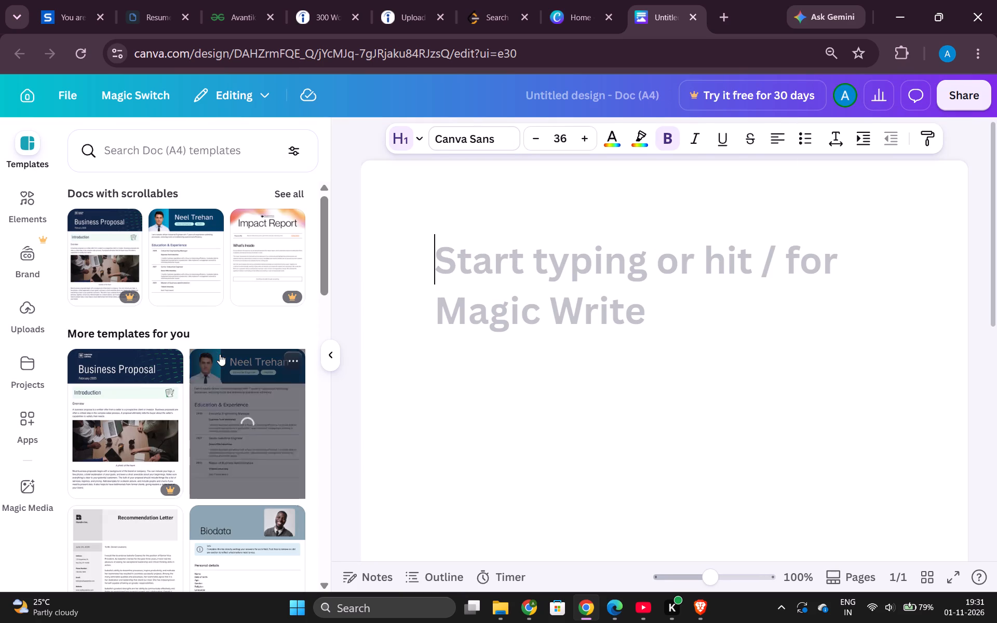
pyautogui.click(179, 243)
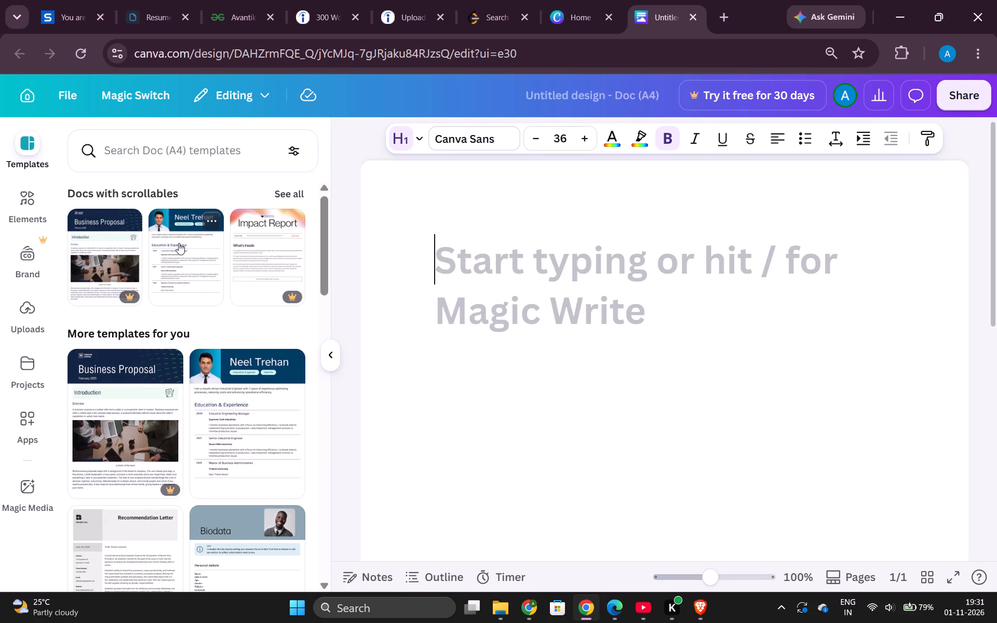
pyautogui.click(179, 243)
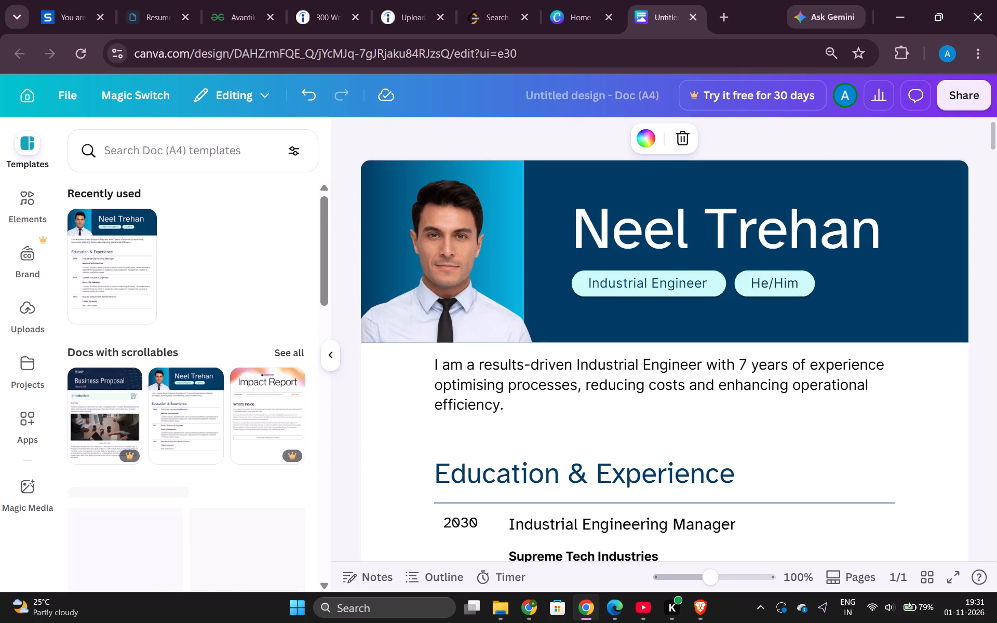
# Replace the current page with the grey-blue Biodata template from the suggested templates.
pyautogui.scroll(-9, 558, 377)
pyautogui.scroll(3, 558, 377)
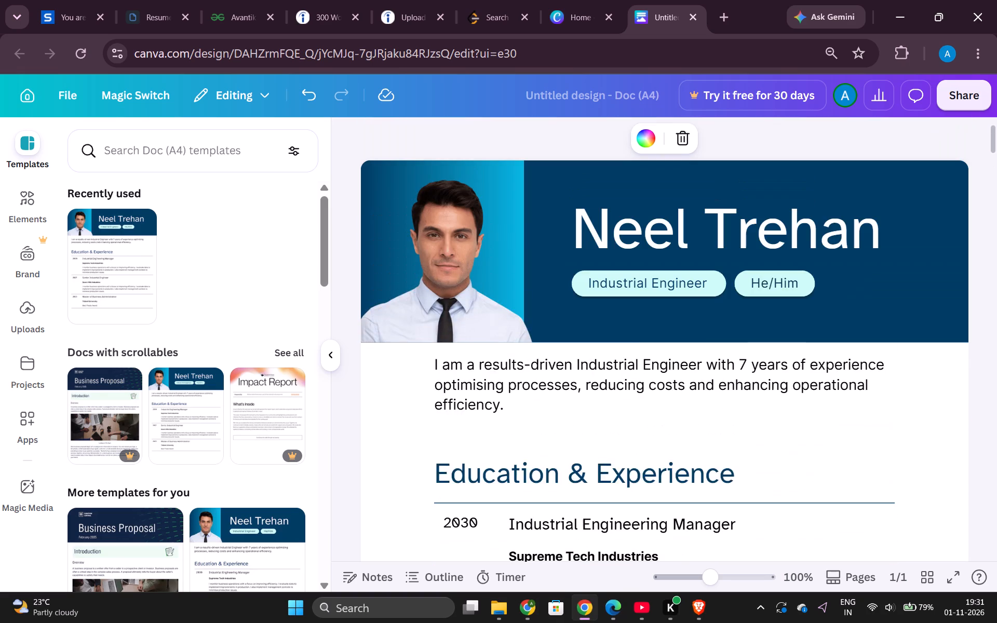
pyautogui.scroll(1, 558, 377)
pyautogui.scroll(-3, 253, 415)
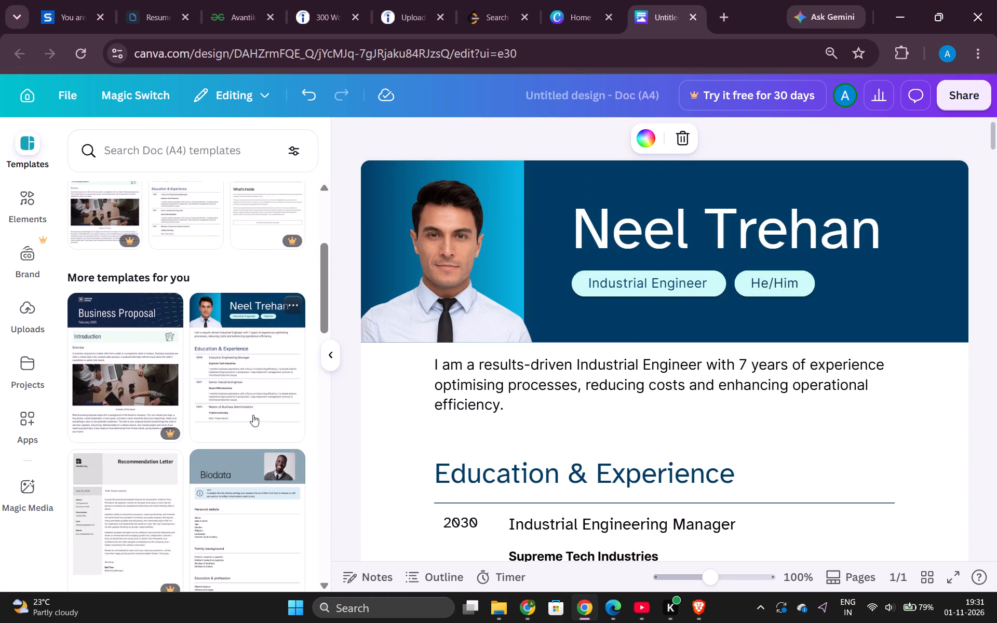
pyautogui.scroll(-2, 253, 415)
pyautogui.click(262, 359)
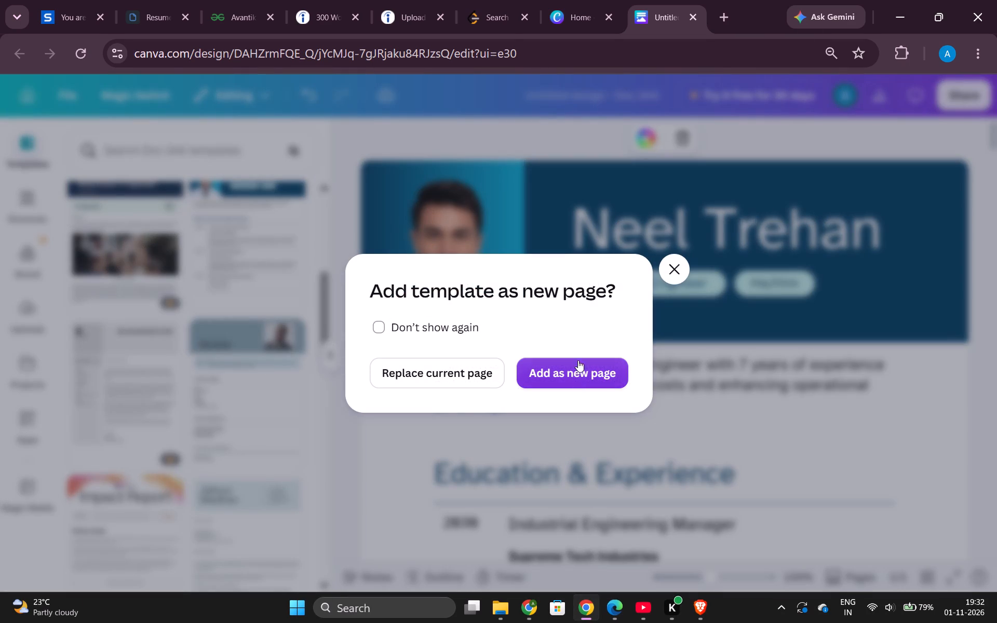
pyautogui.click(472, 378)
pyautogui.scroll(-2, 727, 449)
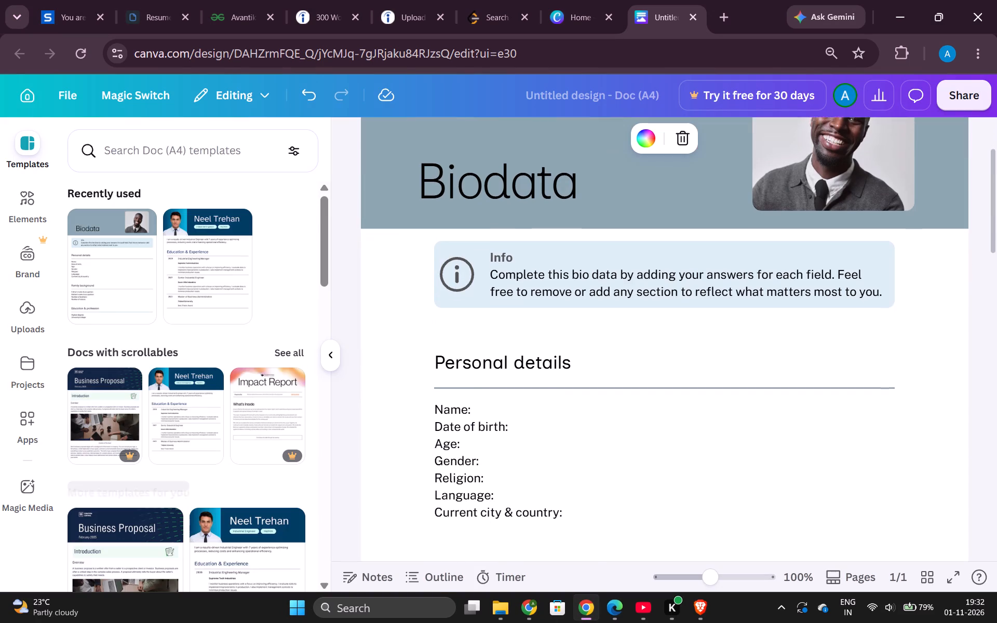
pyautogui.scroll(-3, 727, 449)
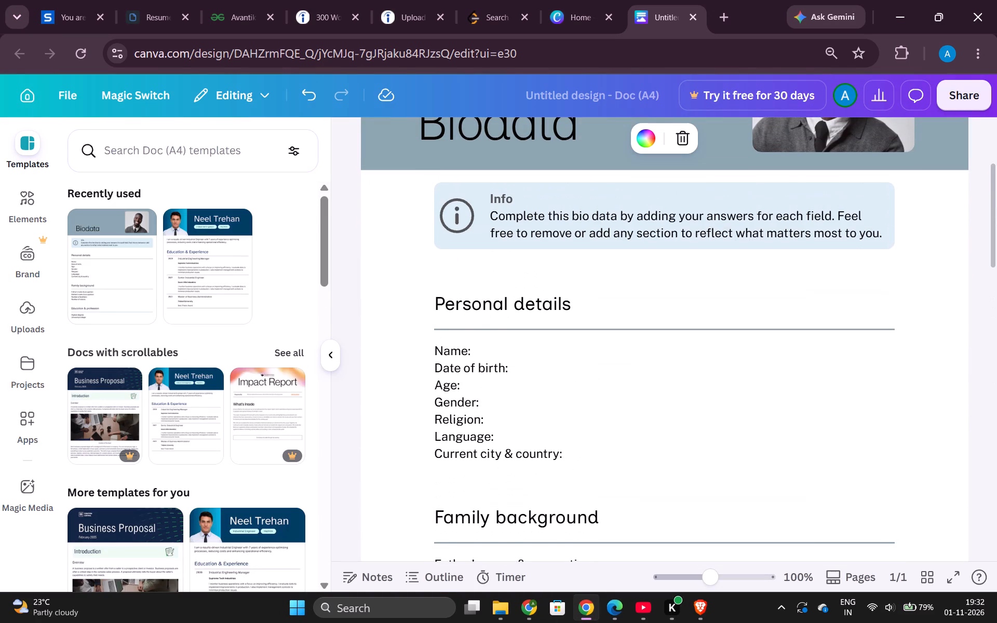
pyautogui.click(538, 0)
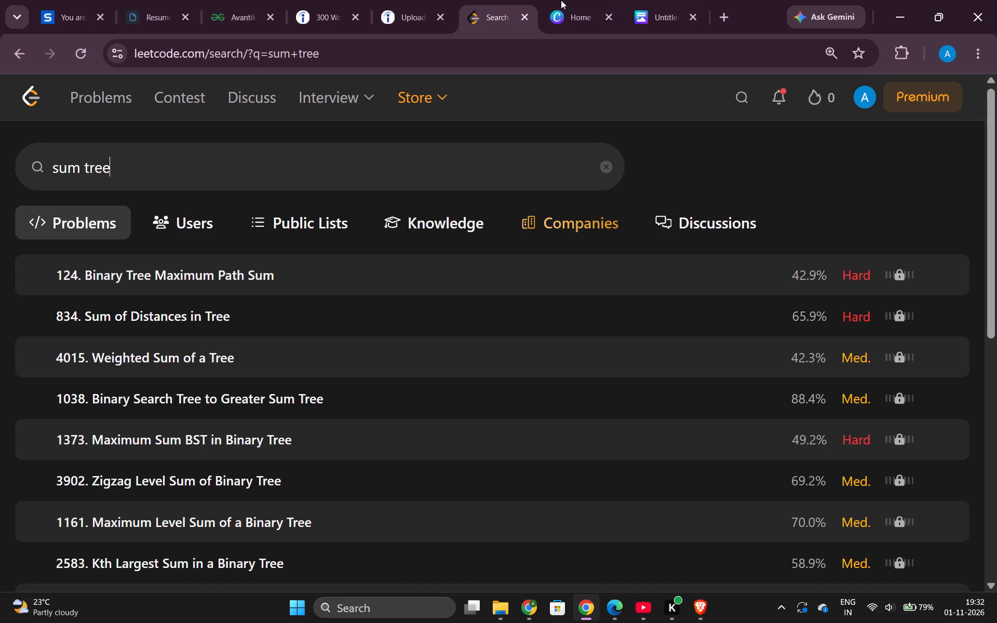
pyautogui.click(575, 0)
pyautogui.click(473, 0)
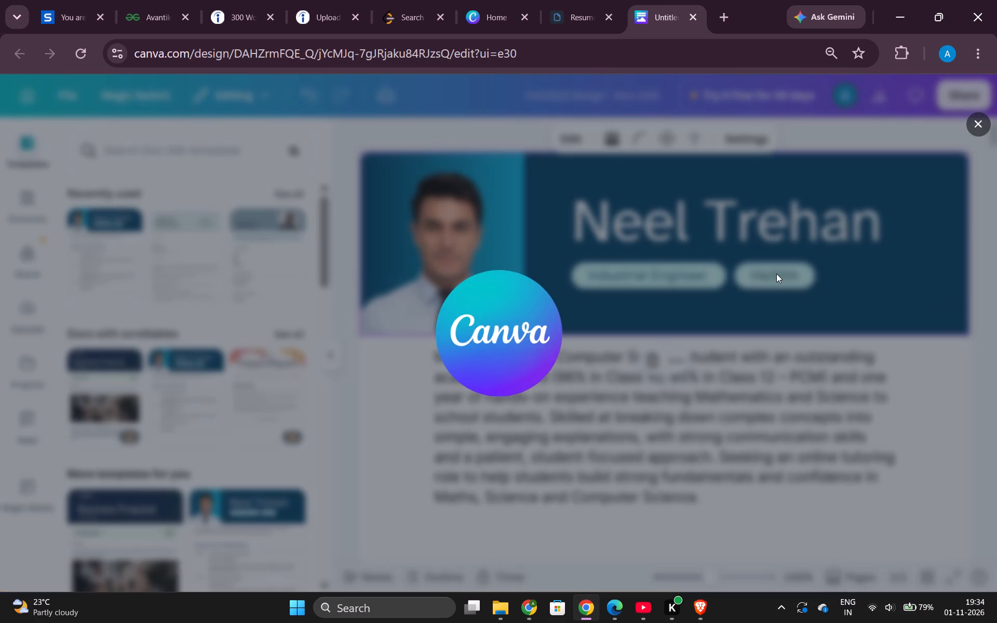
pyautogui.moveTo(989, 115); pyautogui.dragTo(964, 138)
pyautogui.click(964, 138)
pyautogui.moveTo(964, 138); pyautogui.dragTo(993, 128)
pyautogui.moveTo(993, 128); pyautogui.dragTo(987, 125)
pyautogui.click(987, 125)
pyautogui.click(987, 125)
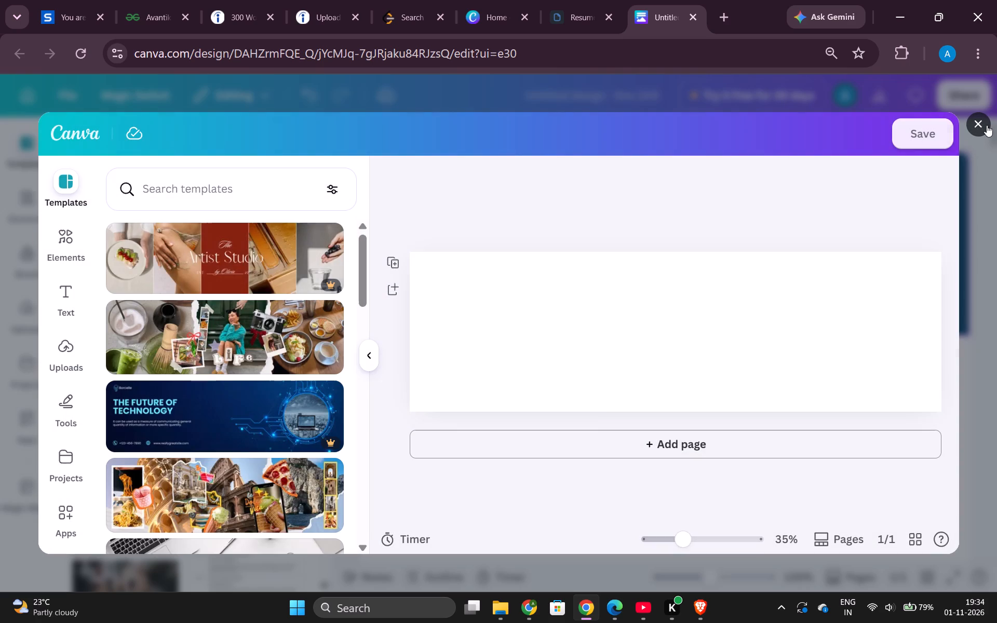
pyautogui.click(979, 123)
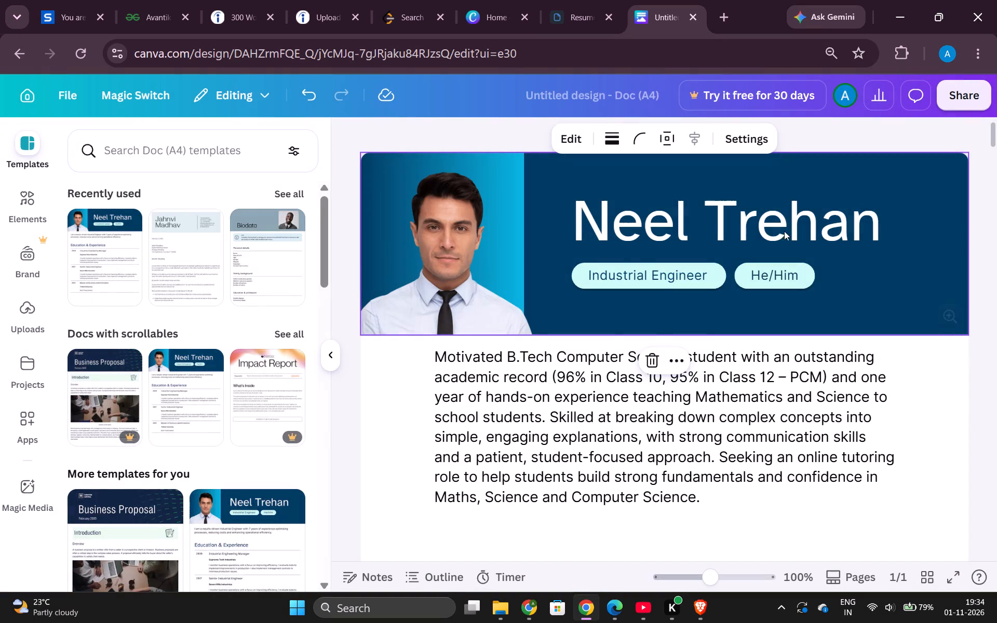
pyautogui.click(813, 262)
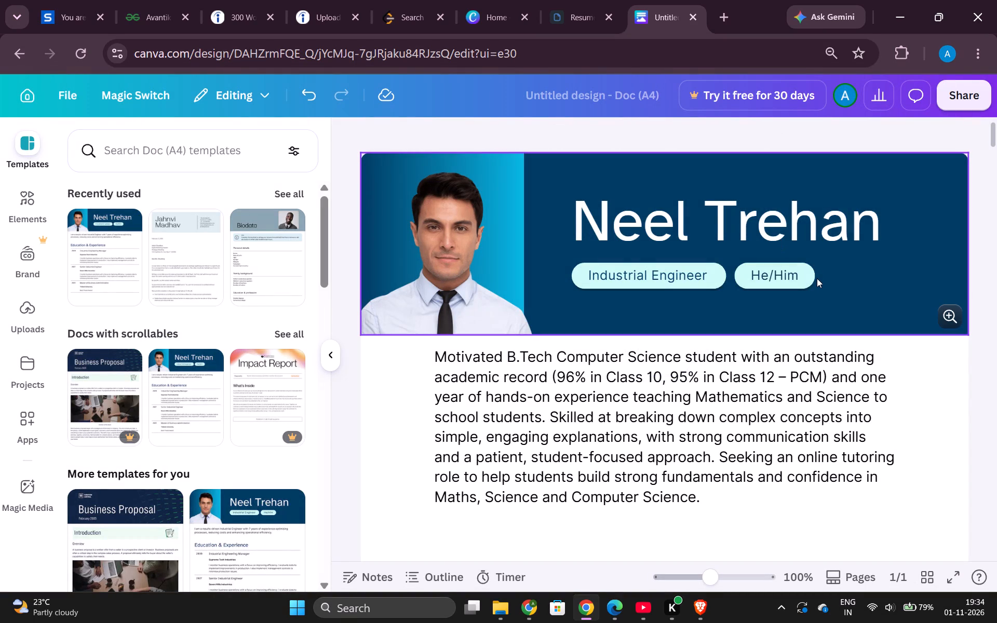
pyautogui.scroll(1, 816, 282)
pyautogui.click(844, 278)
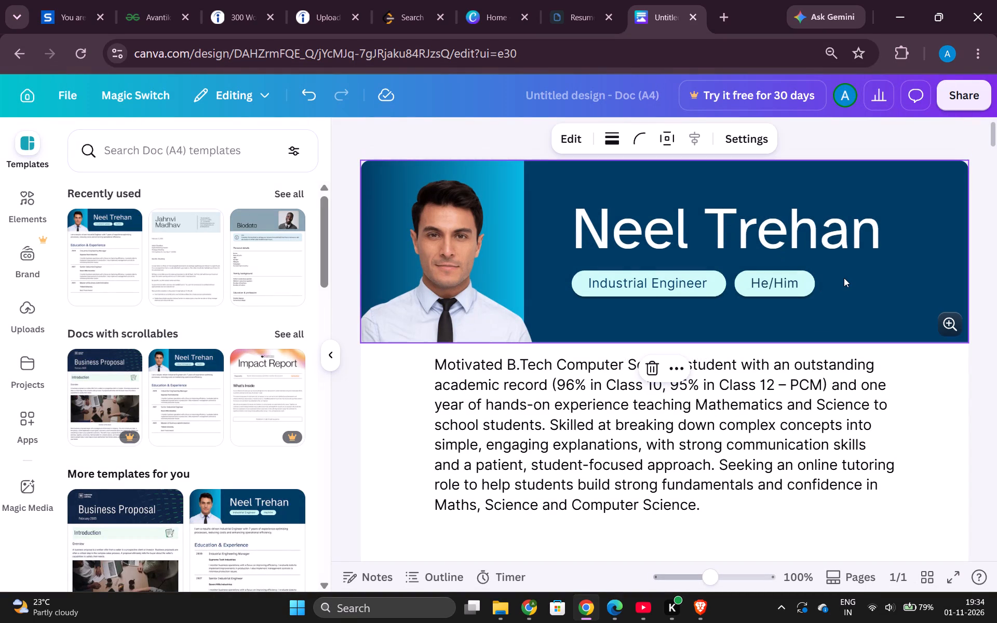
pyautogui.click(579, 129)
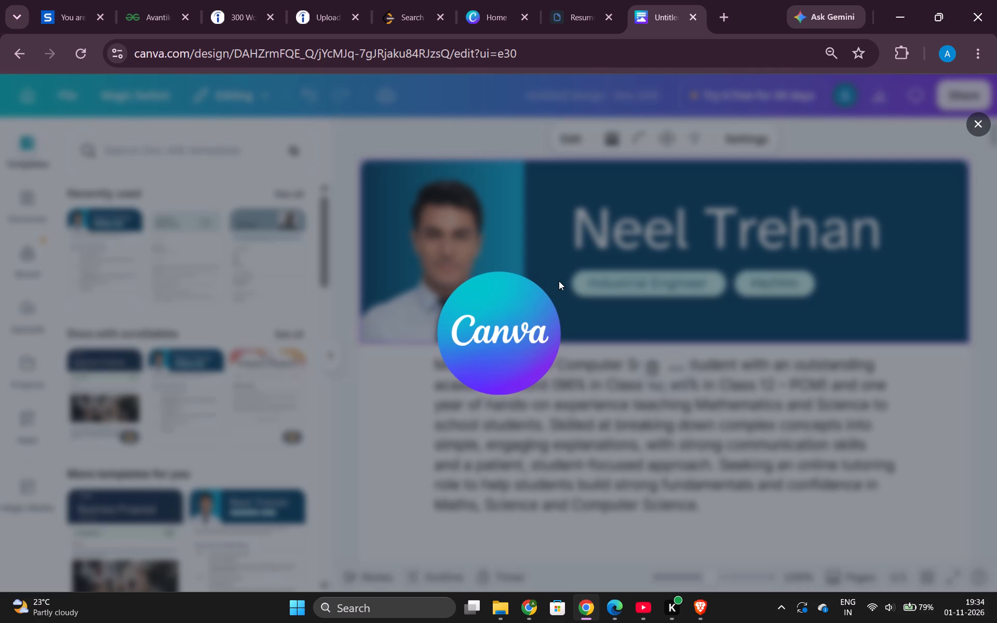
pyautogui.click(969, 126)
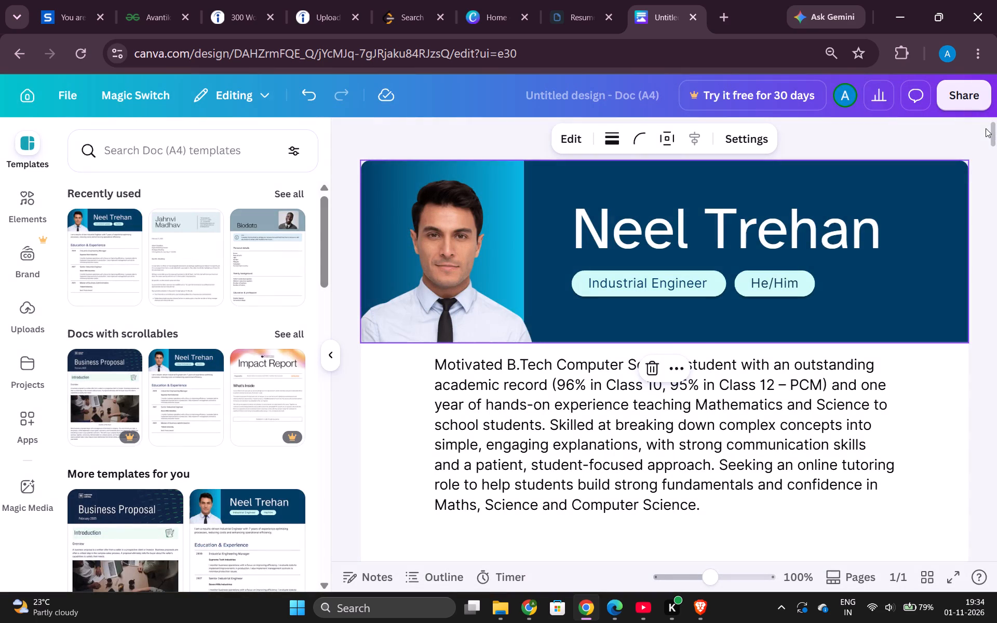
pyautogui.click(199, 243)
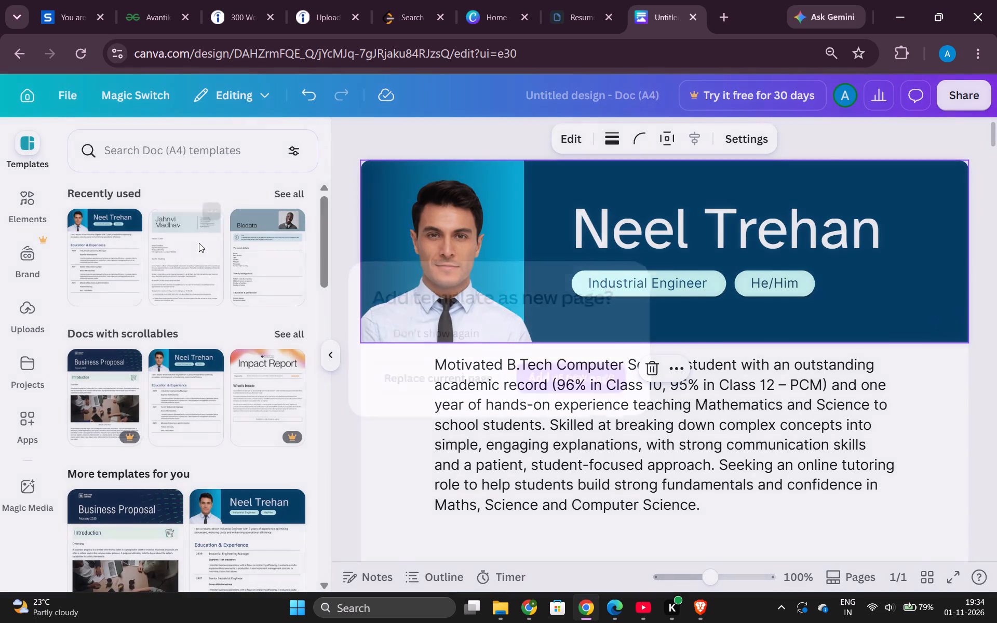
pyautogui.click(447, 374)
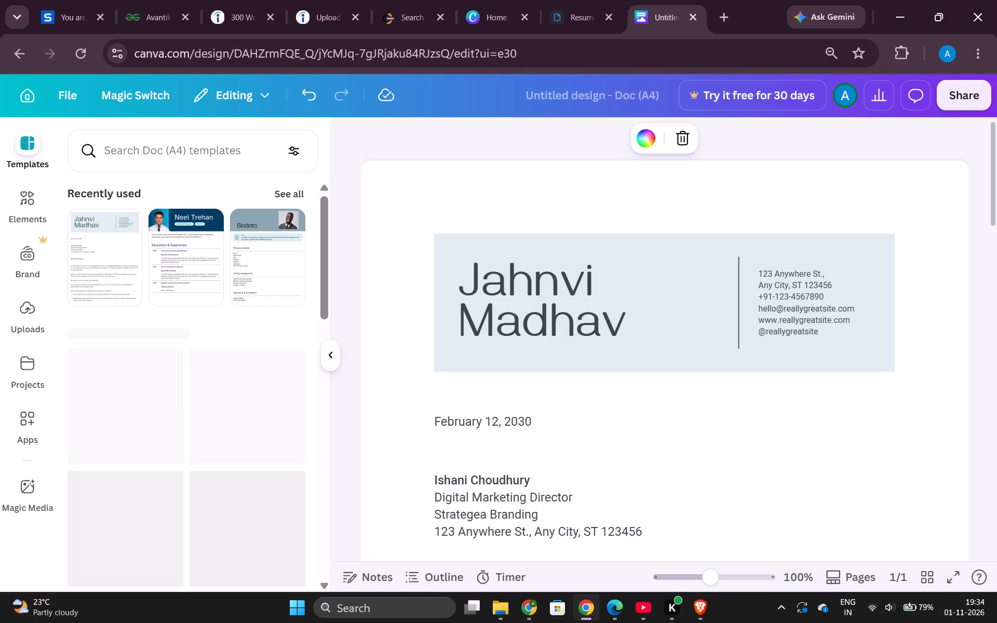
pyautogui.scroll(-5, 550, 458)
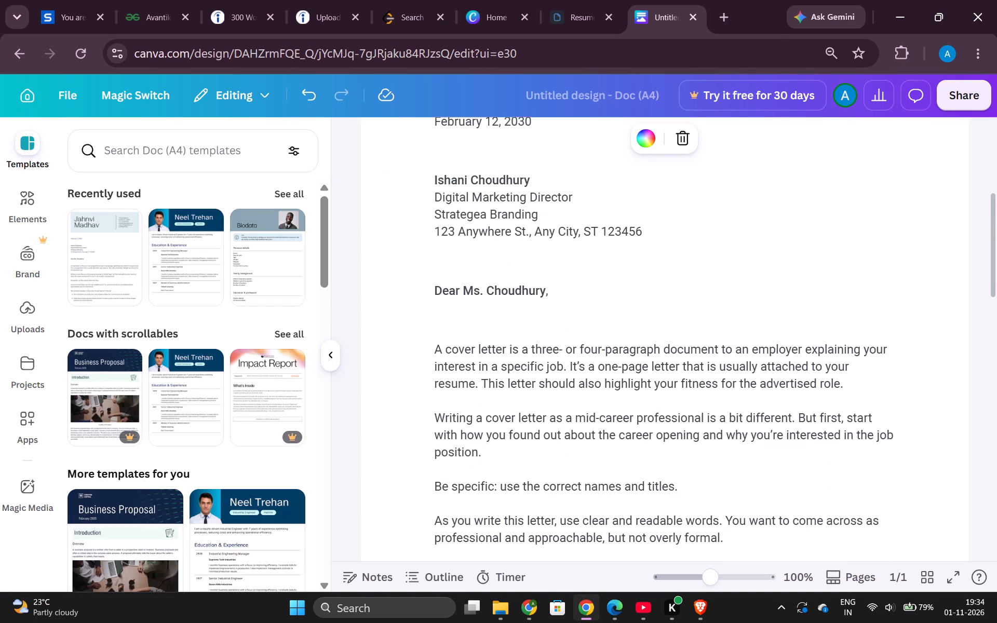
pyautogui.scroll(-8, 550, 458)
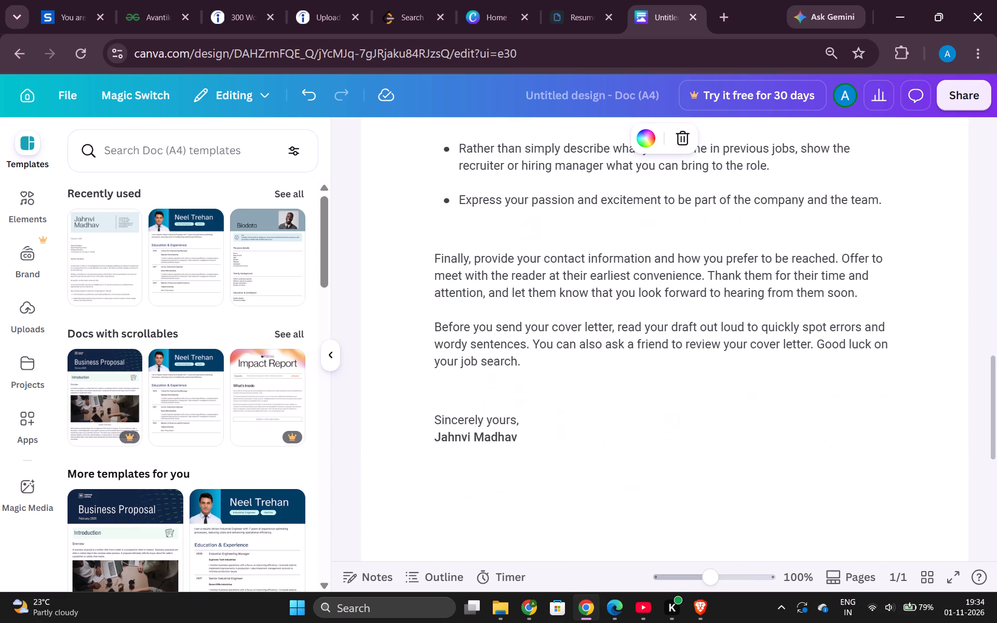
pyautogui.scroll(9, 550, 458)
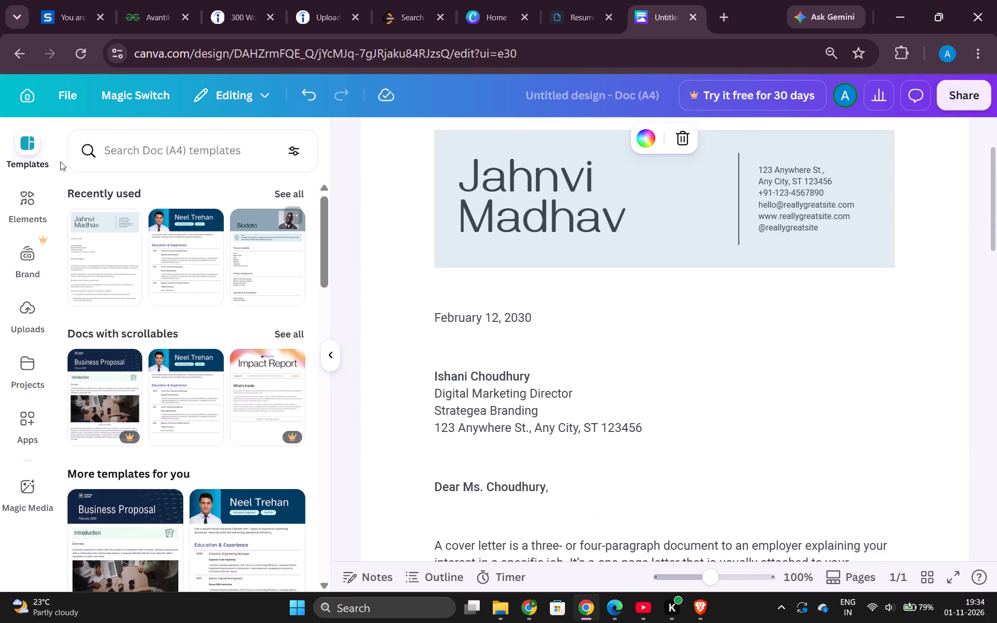
# Search the Doc (A4) templates for "resume" and replace the current page with the Keith Shannons template.
pyautogui.click(30, 138)
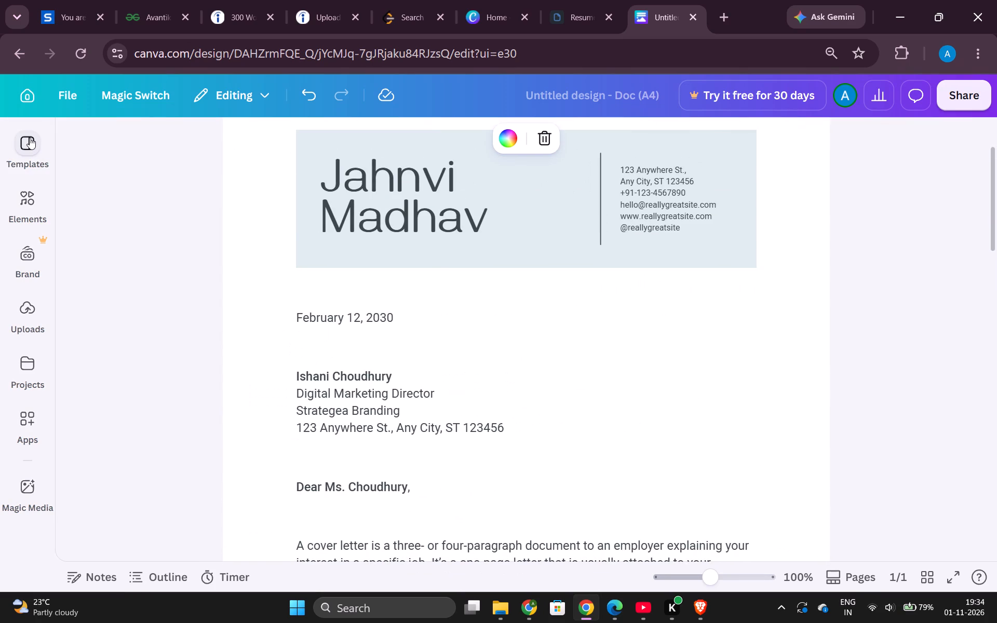
pyautogui.click(30, 138)
pyautogui.click(175, 150)
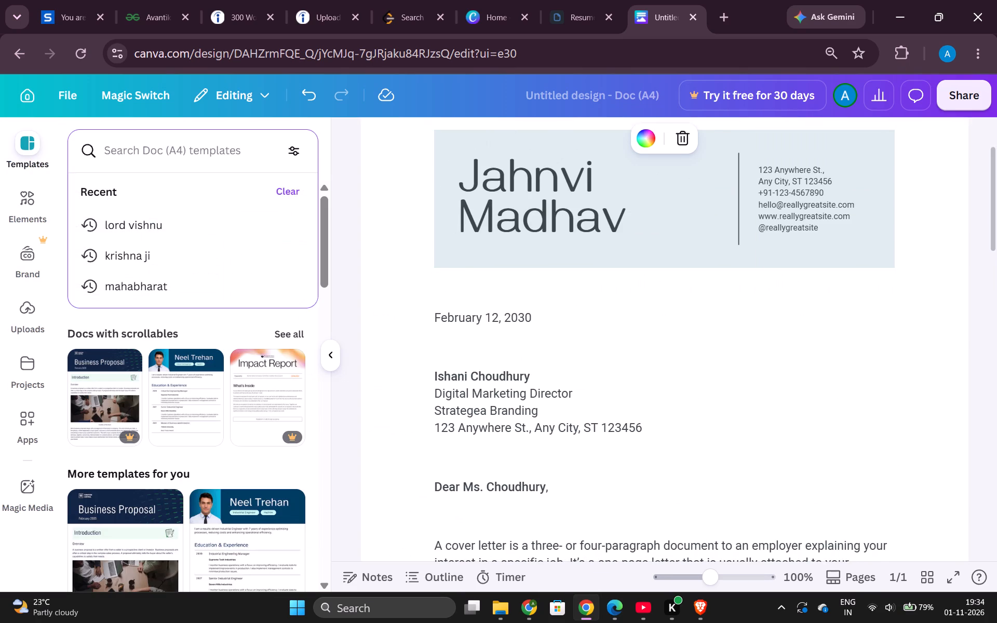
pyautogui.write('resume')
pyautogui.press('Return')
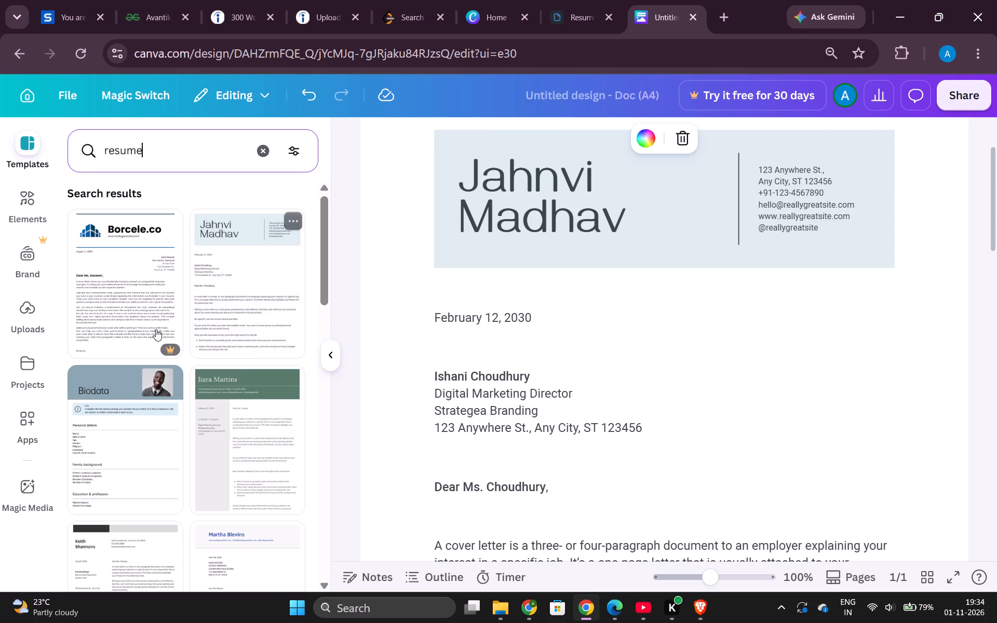
pyautogui.scroll(-4, 156, 329)
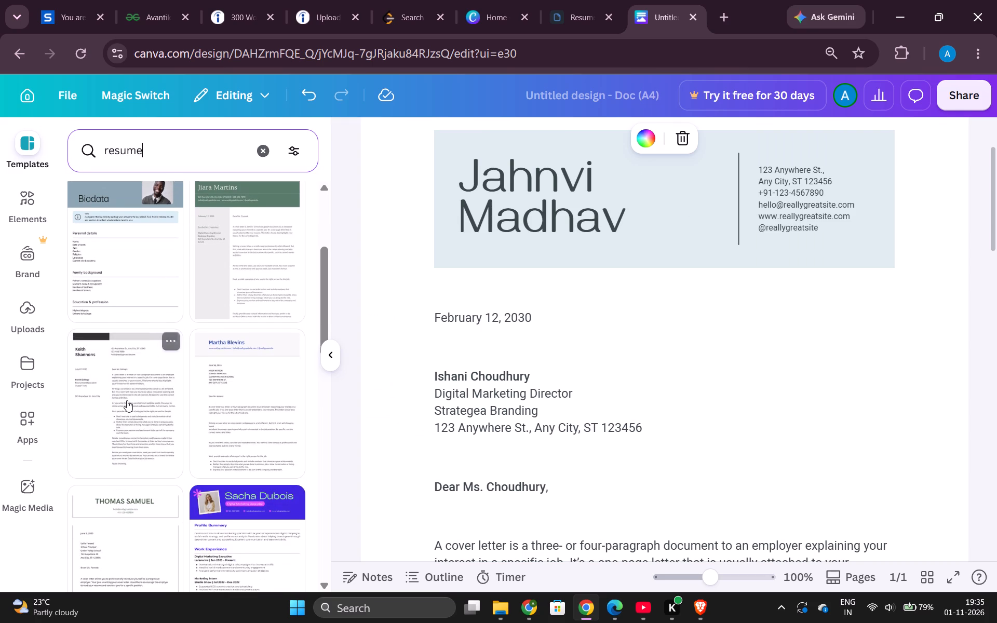
pyautogui.scroll(-1, 127, 400)
pyautogui.click(132, 354)
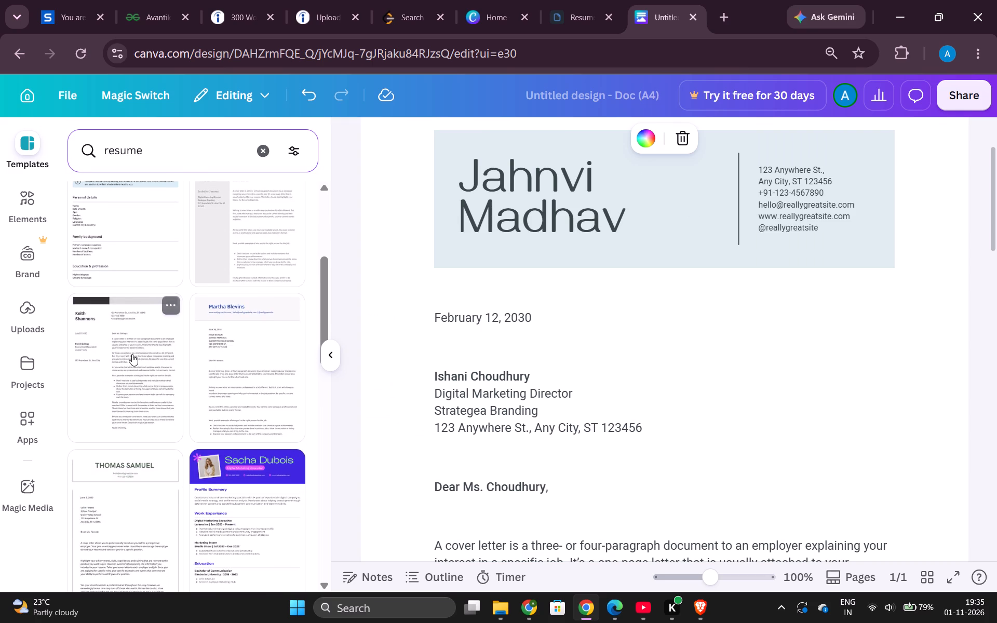
pyautogui.click(132, 354)
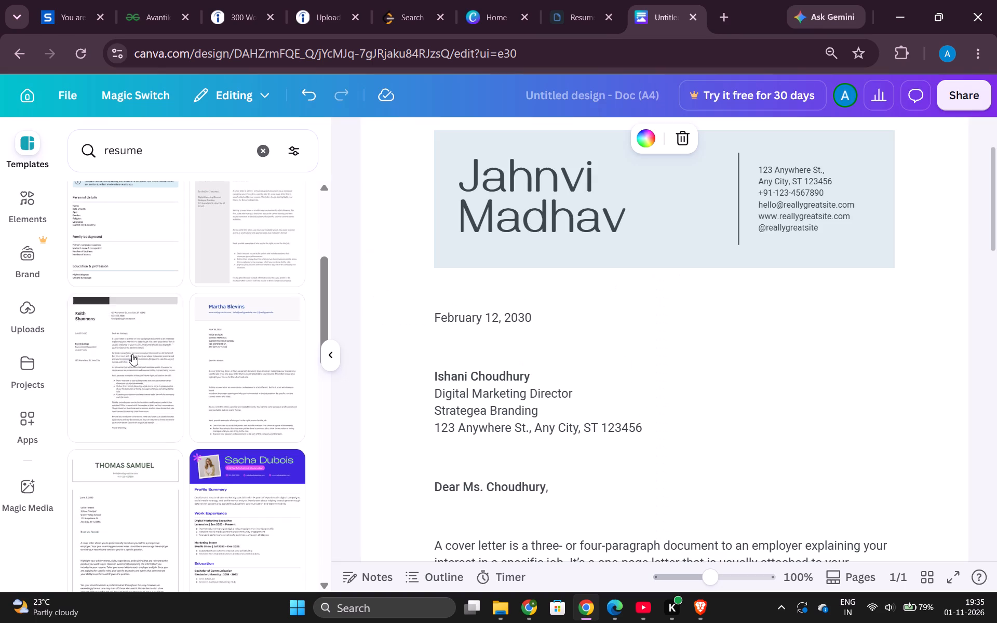
pyautogui.click(132, 354)
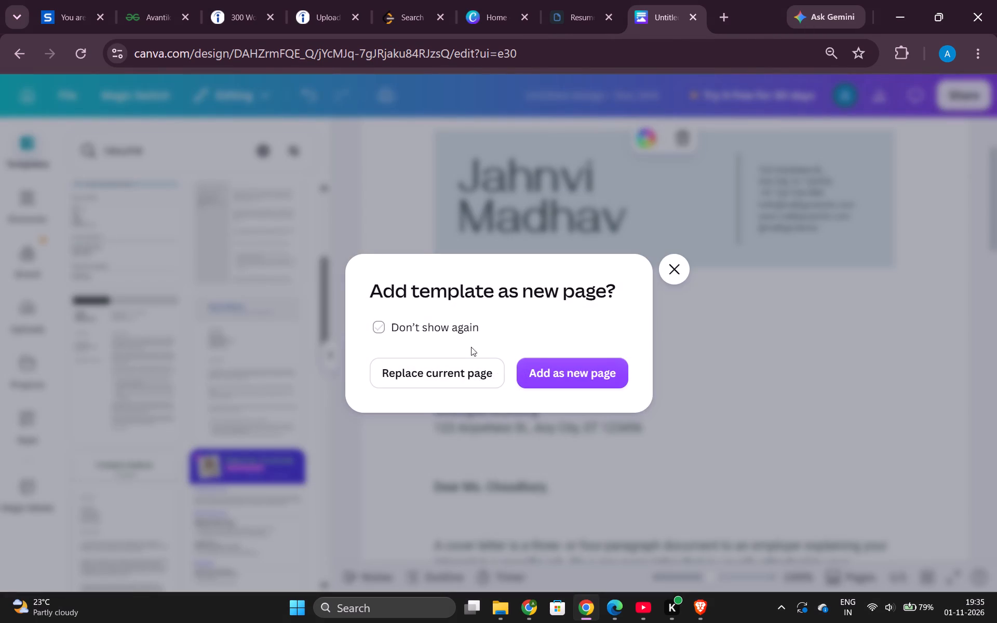
pyautogui.click(469, 375)
# Review the Keith Shannons template from header to closing paragraph and check further resume search results.
pyautogui.scroll(-5, 637, 353)
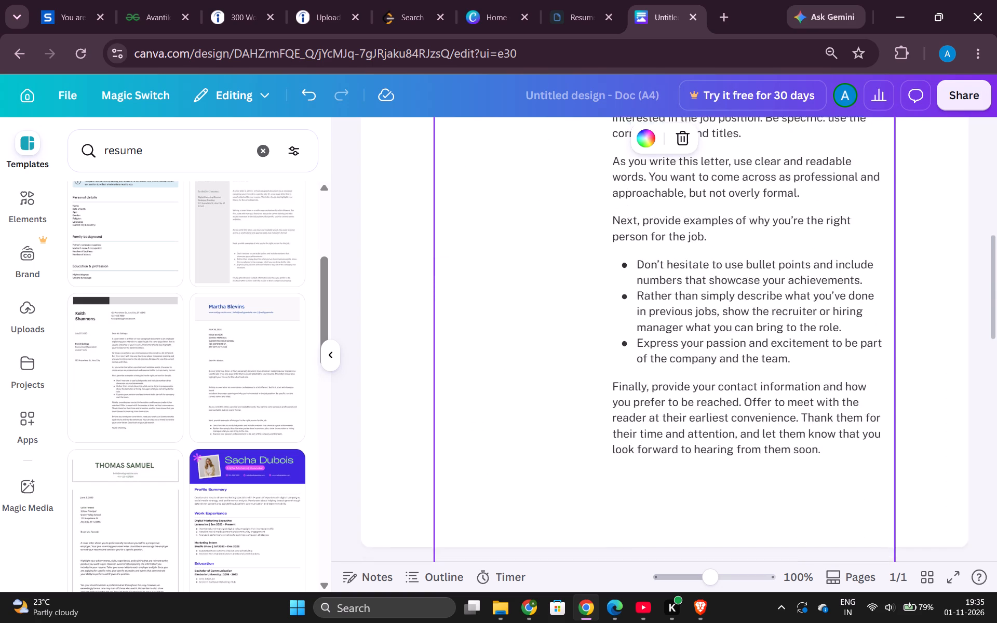
pyautogui.scroll(-5, 637, 353)
pyautogui.scroll(8, 637, 353)
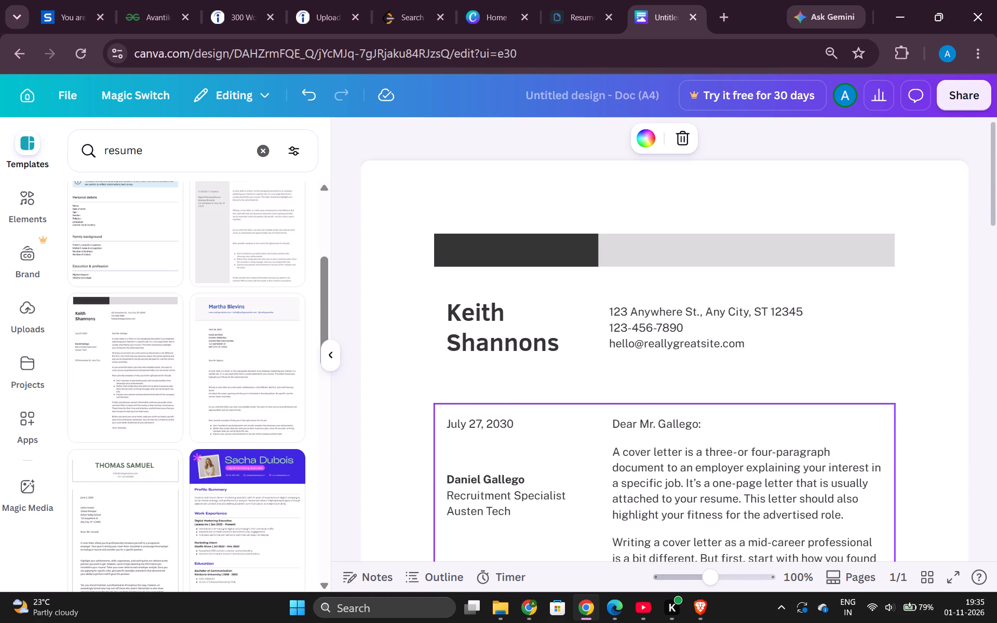
pyautogui.scroll(-1, 619, 342)
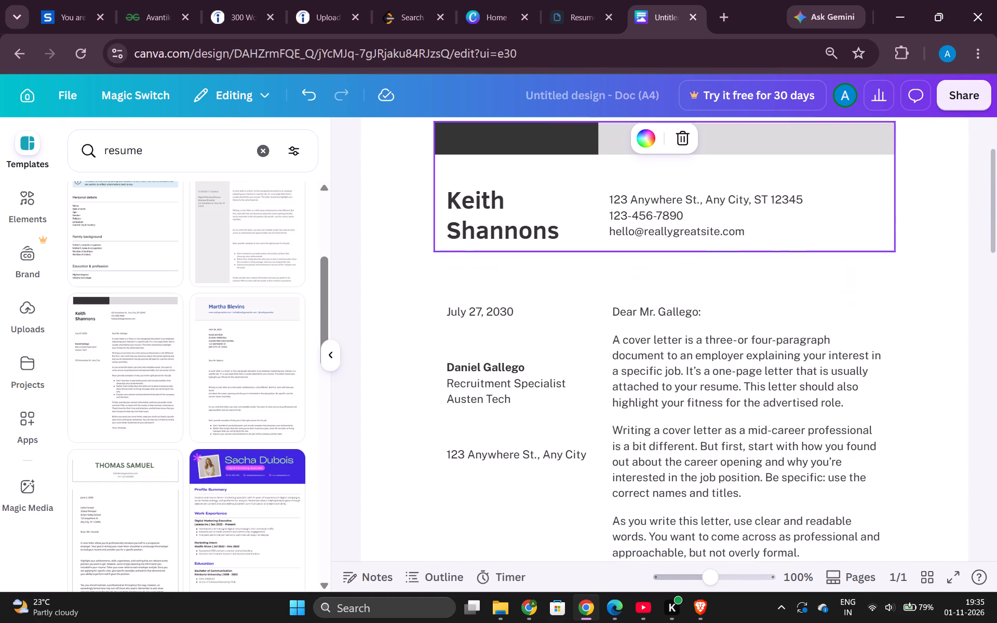
pyautogui.scroll(-1, 619, 342)
pyautogui.scroll(-1, 201, 442)
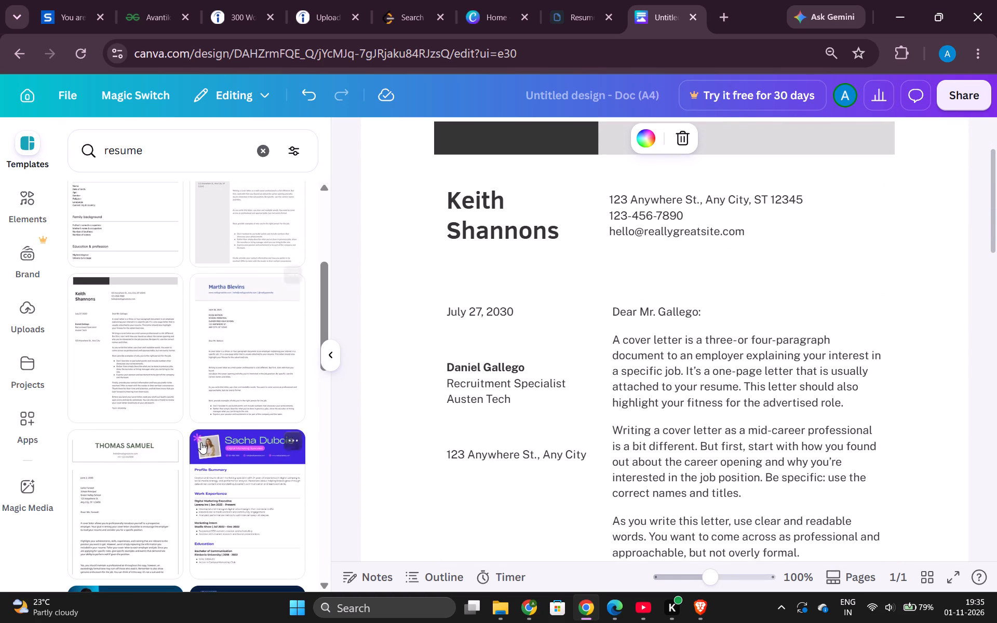
pyautogui.scroll(-1, 201, 442)
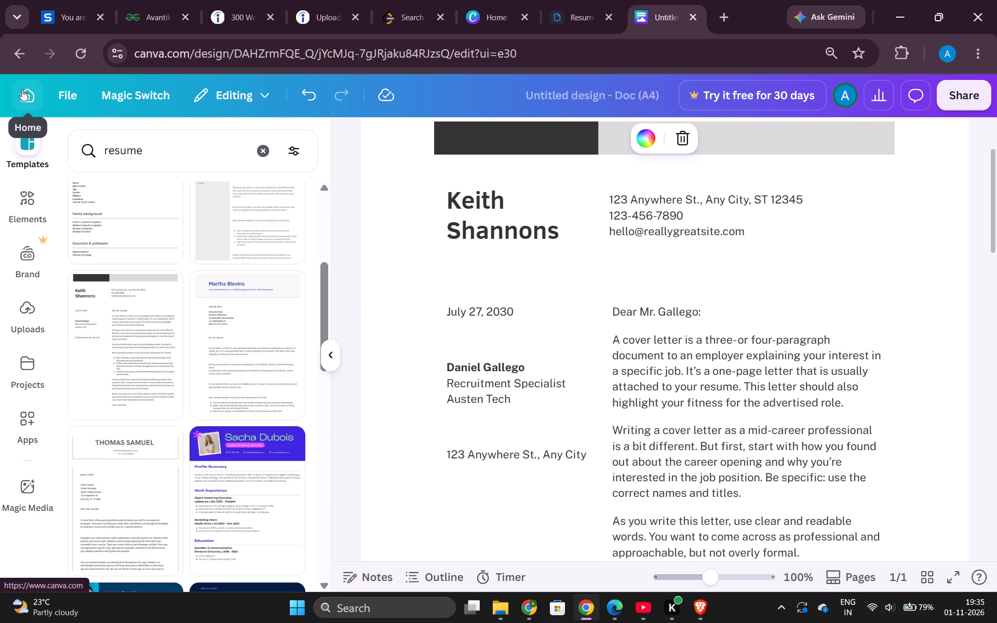
# Leave the document for the Canva home page and open the full template library.
pyautogui.click(22, 89)
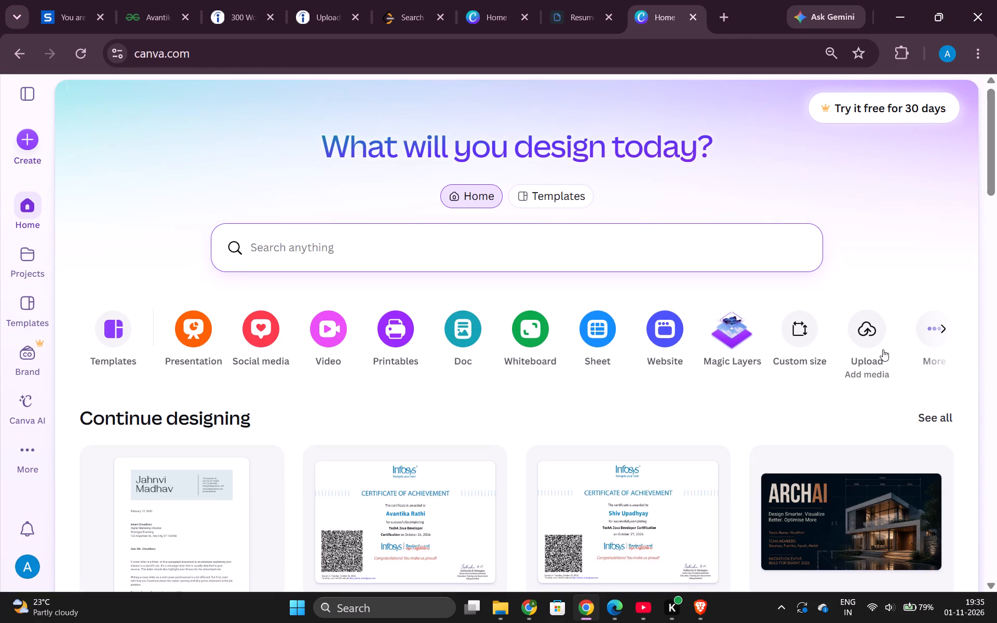
pyautogui.hscroll(-3, 833, 319)
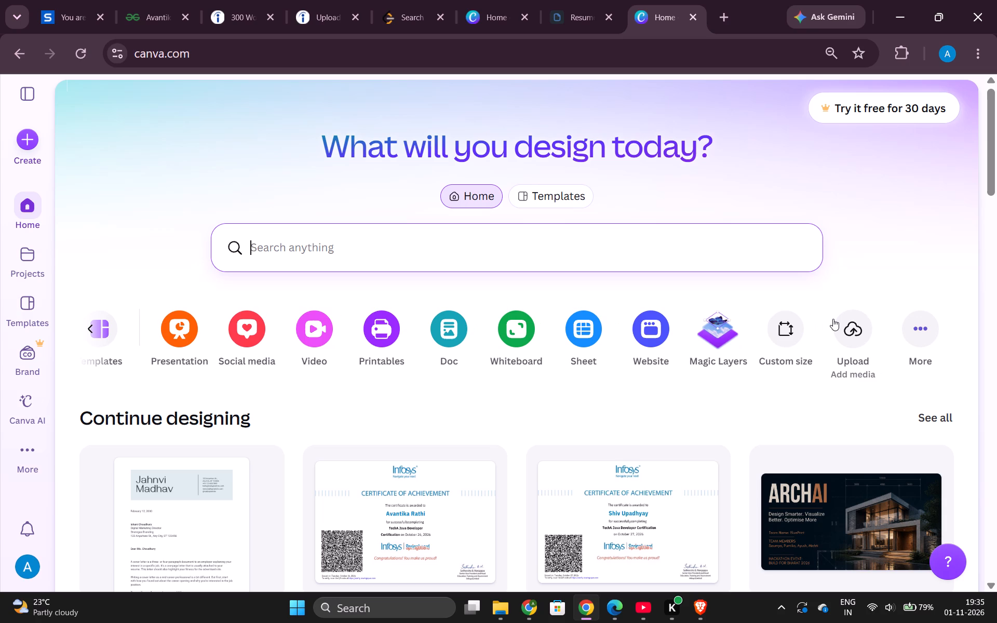
pyautogui.hscroll(3, 285, 297)
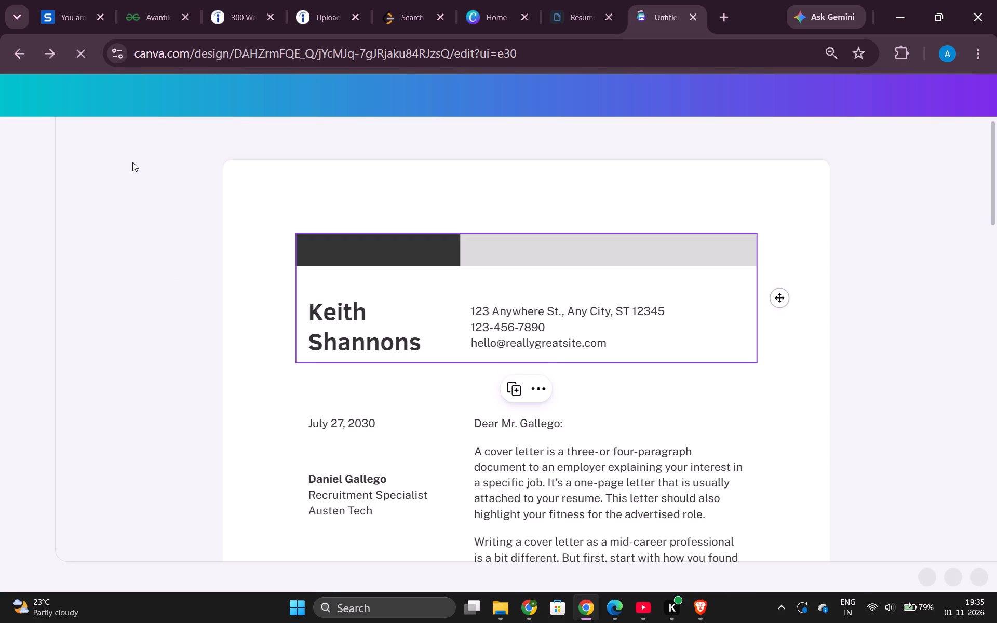
pyautogui.hscroll(-6, 59, 99)
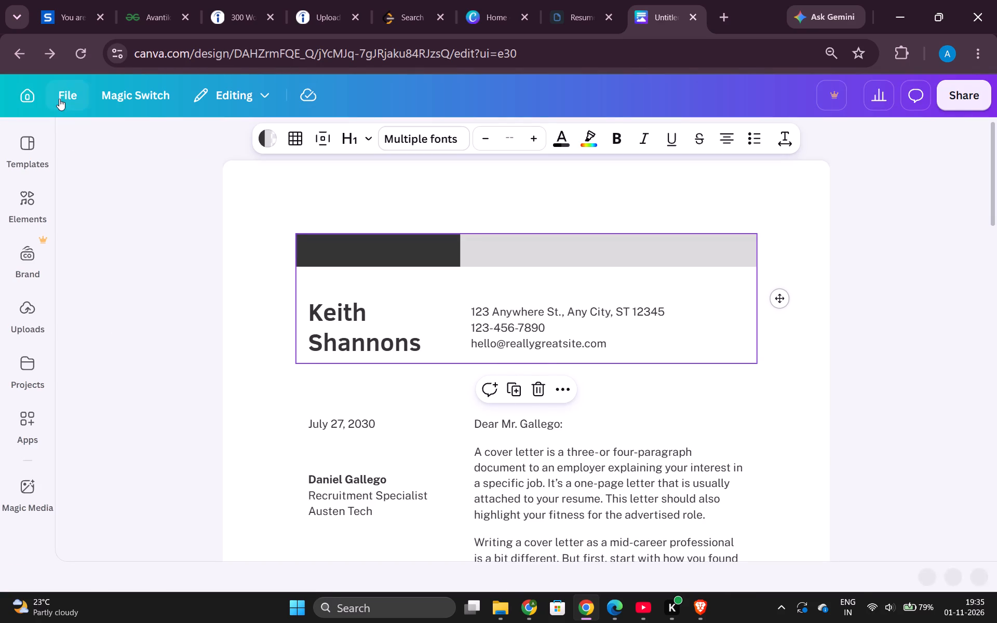
pyautogui.click(29, 92)
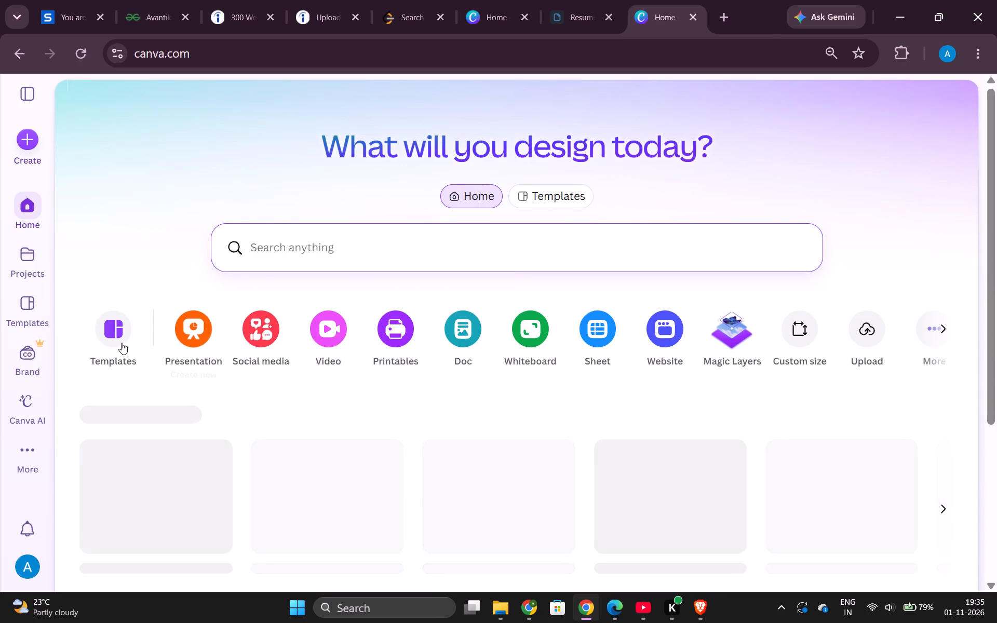
pyautogui.click(115, 342)
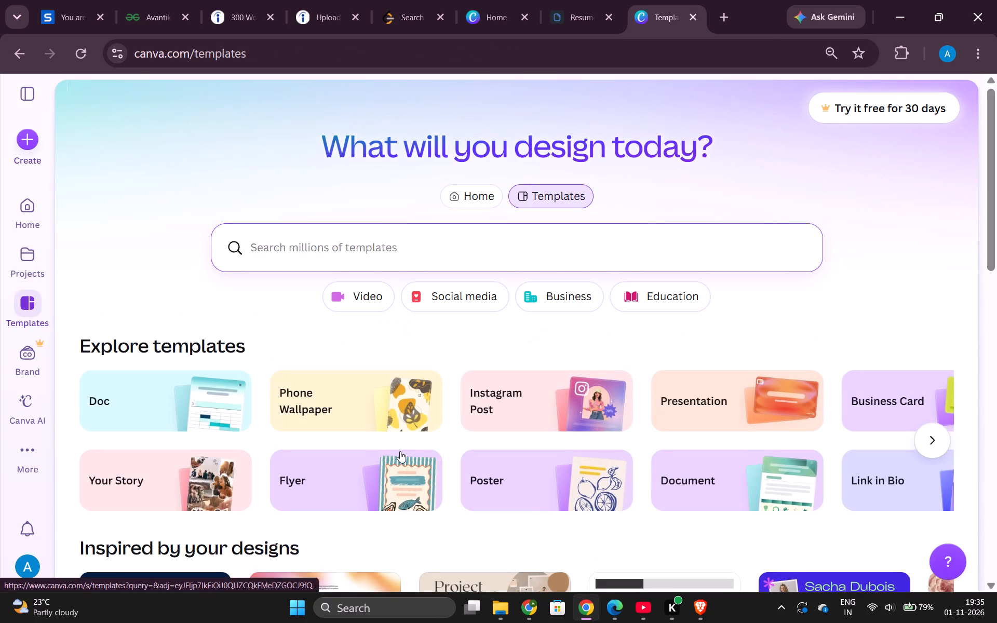
# Open the CV category from the Explore templates section of the template library.
pyautogui.scroll(-1, 345, 372)
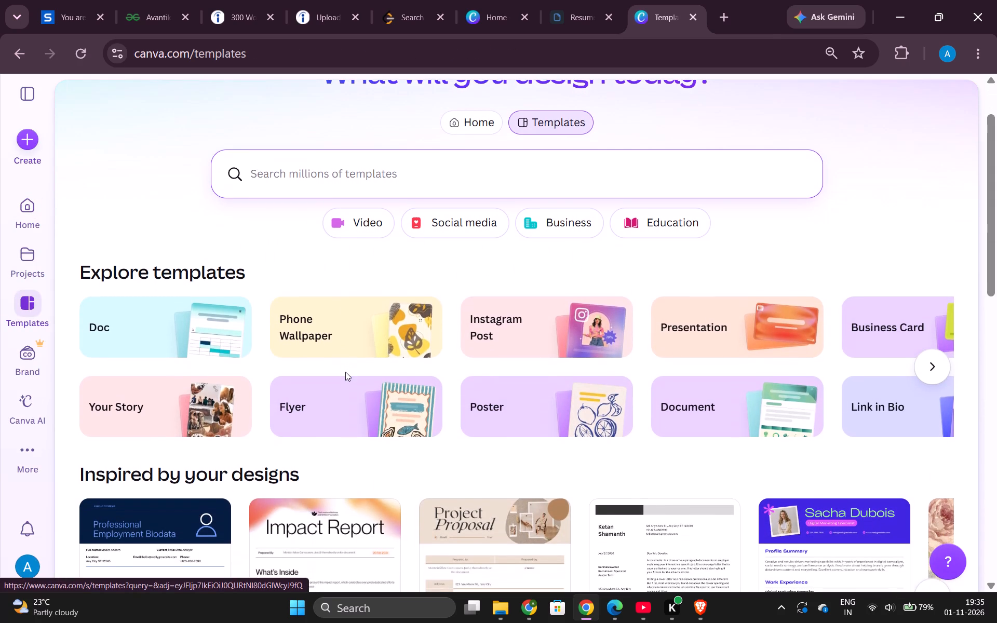
pyautogui.hscroll(-3, 488, 370)
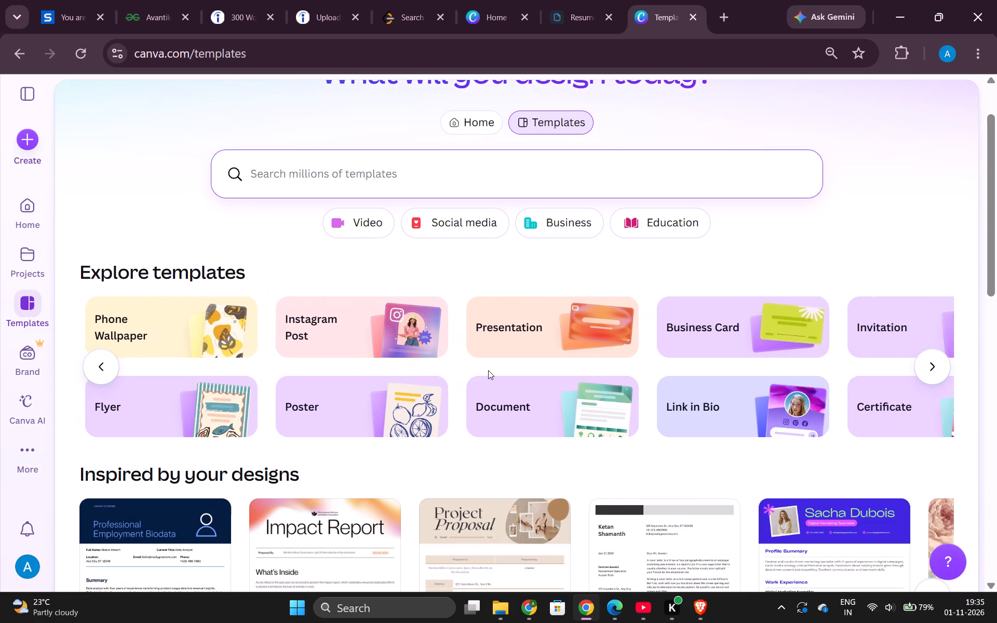
pyautogui.hscroll(-6, 488, 370)
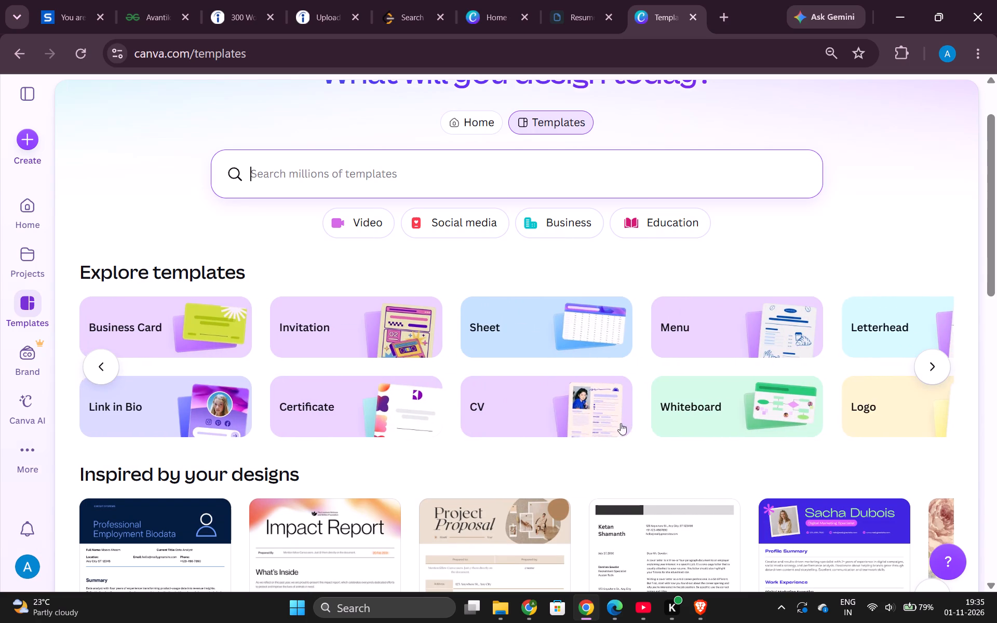
pyautogui.click(582, 405)
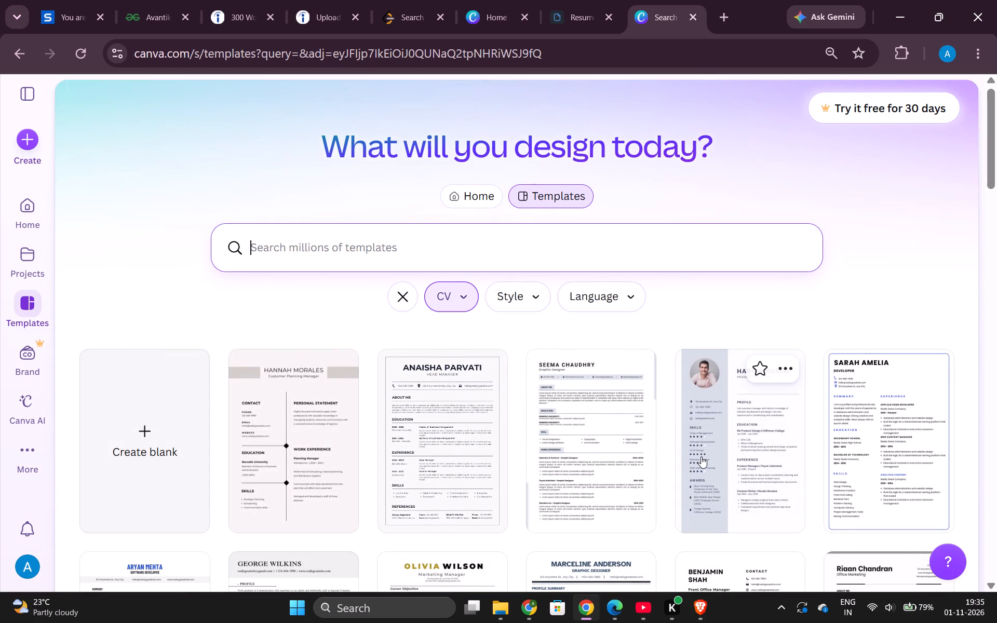
# Open the Grey Minimalist Professional Resume Document A4 template for customising and close the template library page.
pyautogui.scroll(-1, 701, 456)
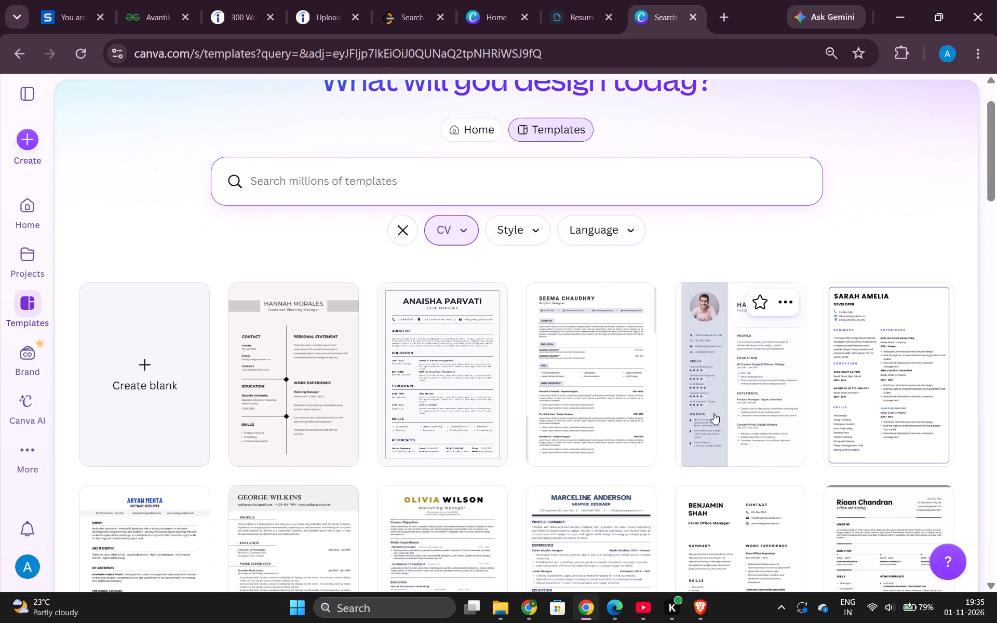
pyautogui.click(713, 413)
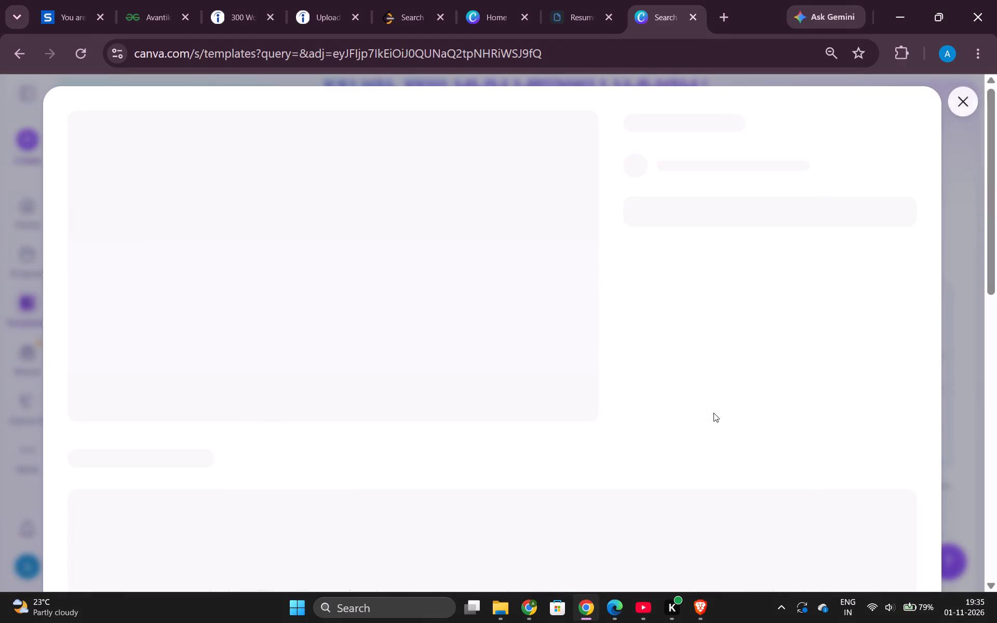
pyautogui.click(691, 278)
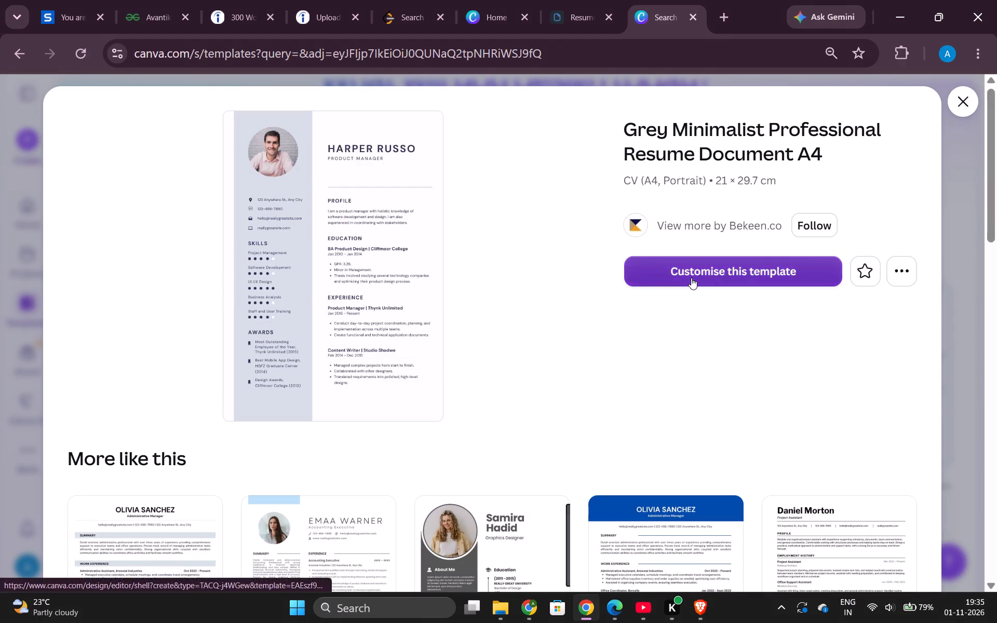
pyautogui.click(595, 0)
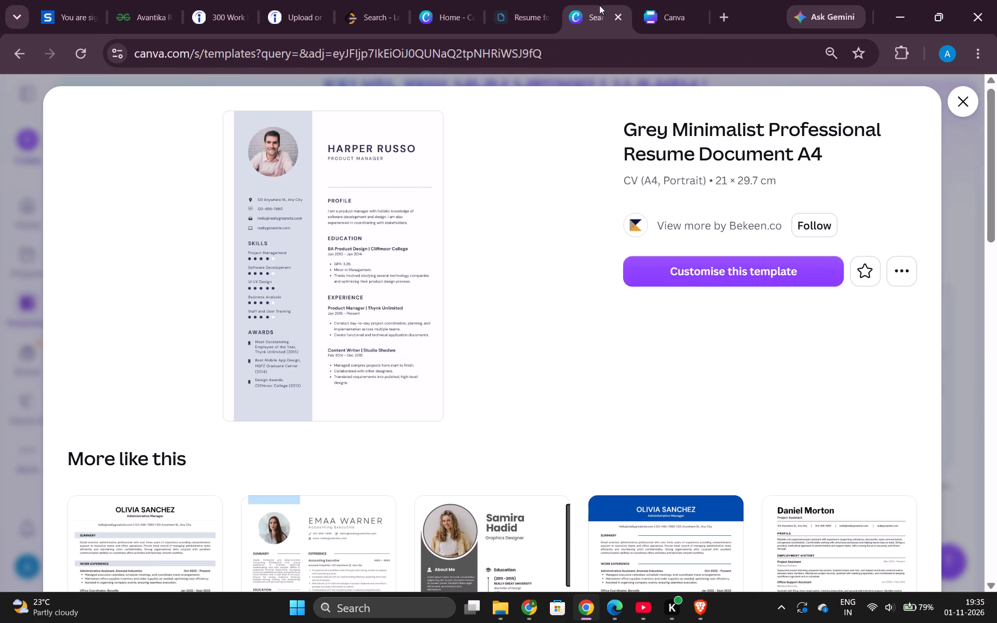
pyautogui.click(612, 20)
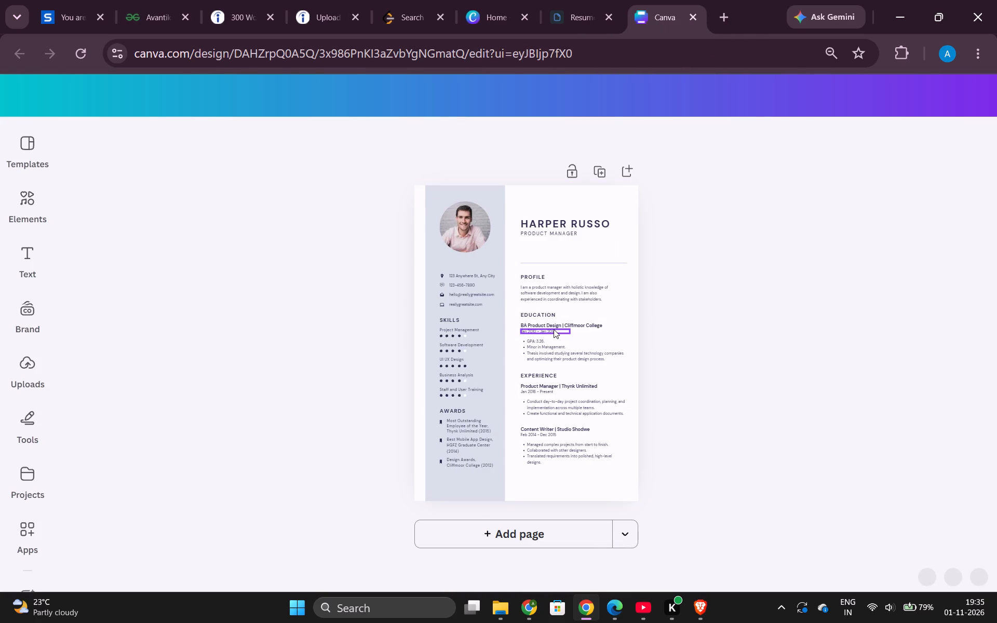
# Replace the paragraph under the PROFILE heading with the copied professional summary from the Claude resume.
pyautogui.click(554, 329)
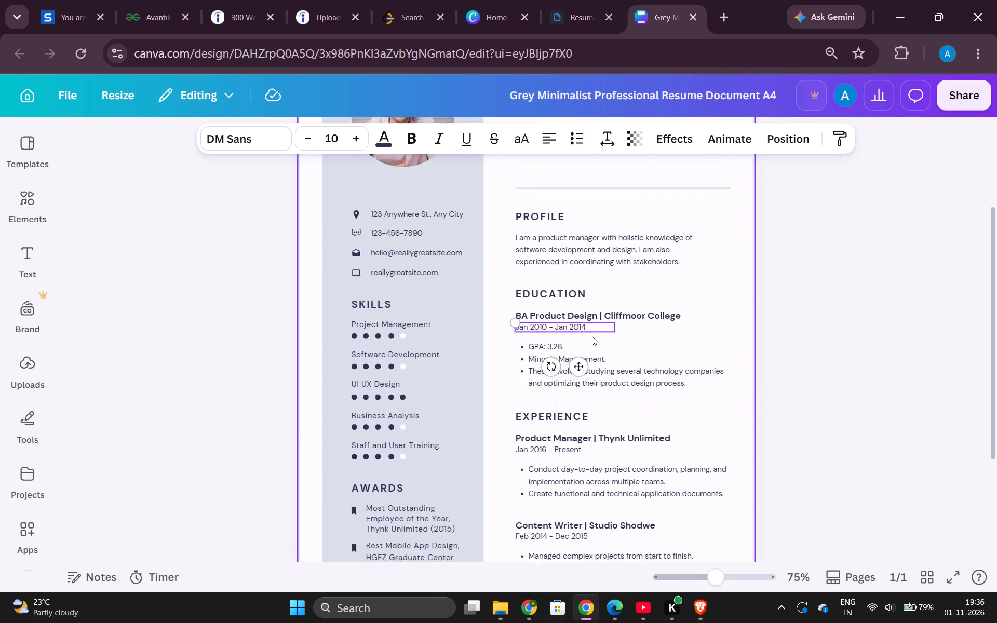
pyautogui.click(673, 239)
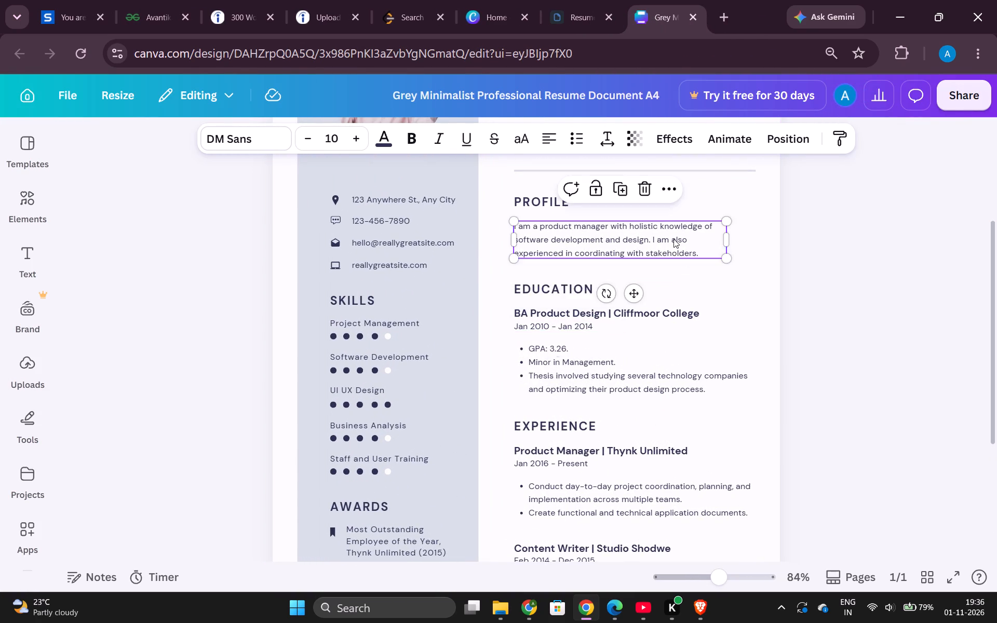
pyautogui.moveTo(693, 250); pyautogui.dragTo(668, 254)
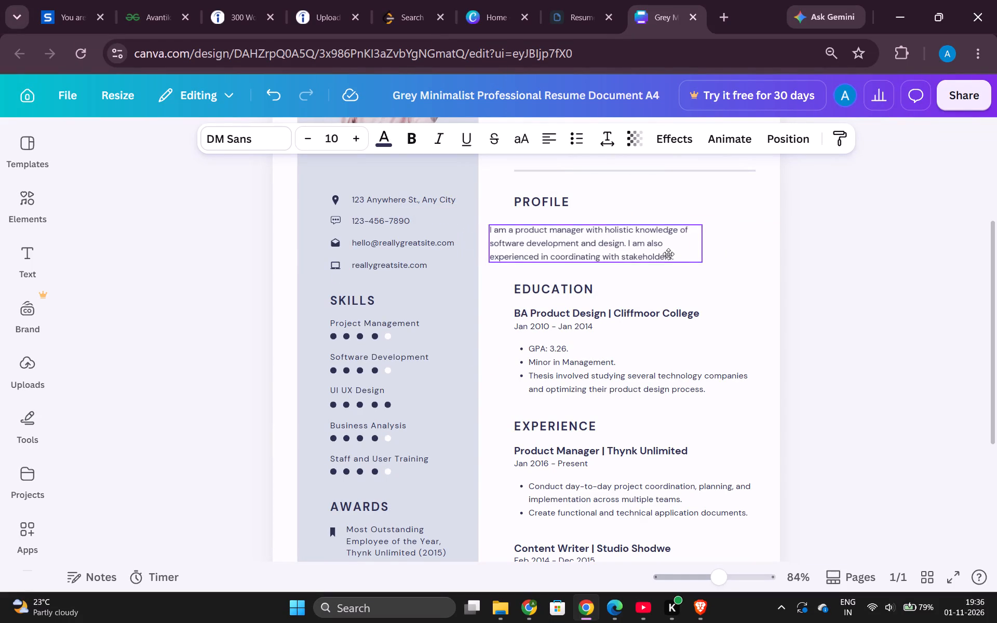
pyautogui.moveTo(668, 254); pyautogui.dragTo(686, 245)
pyautogui.click(668, 246)
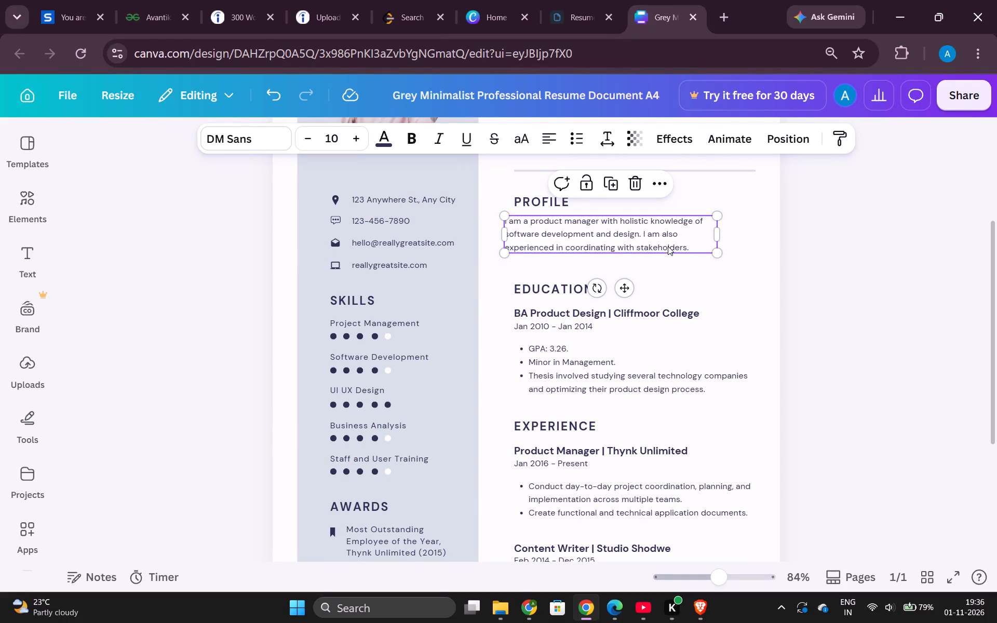
pyautogui.press('BackSpace')
pyautogui.hotkey('ctrl', 'v')
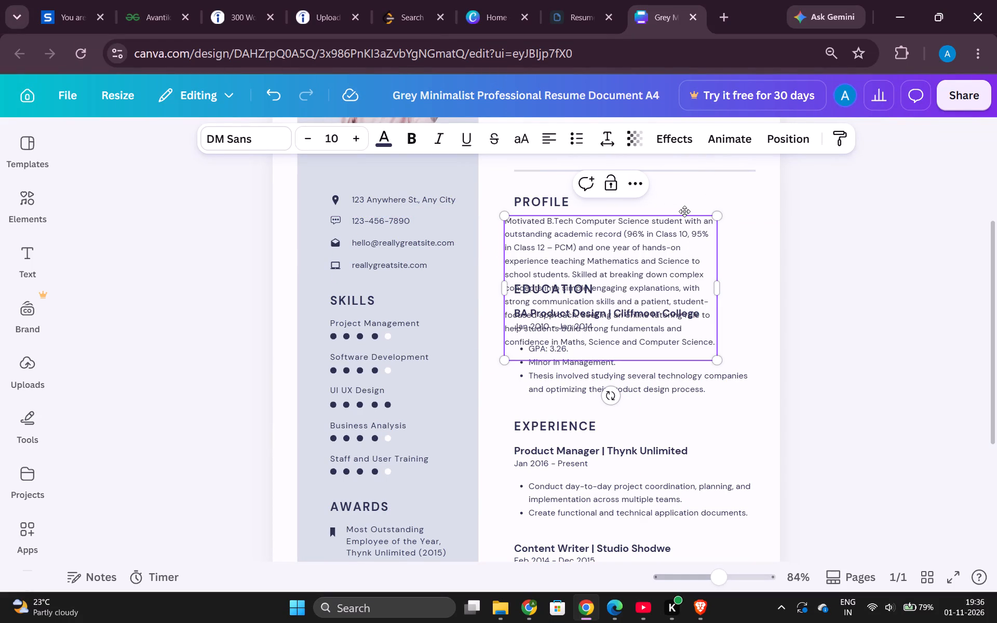
# Widen the profile text box and move the divider line, PROFILE heading and summary up to clear the EDUCATION section.
pyautogui.moveTo(719, 289); pyautogui.dragTo(763, 249)
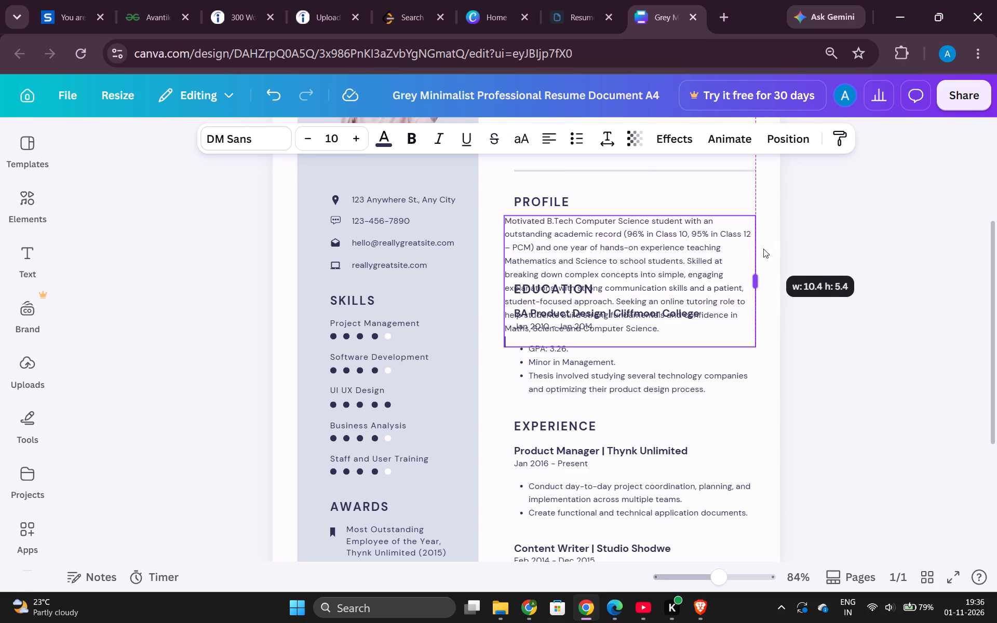
pyautogui.moveTo(763, 249); pyautogui.dragTo(767, 249)
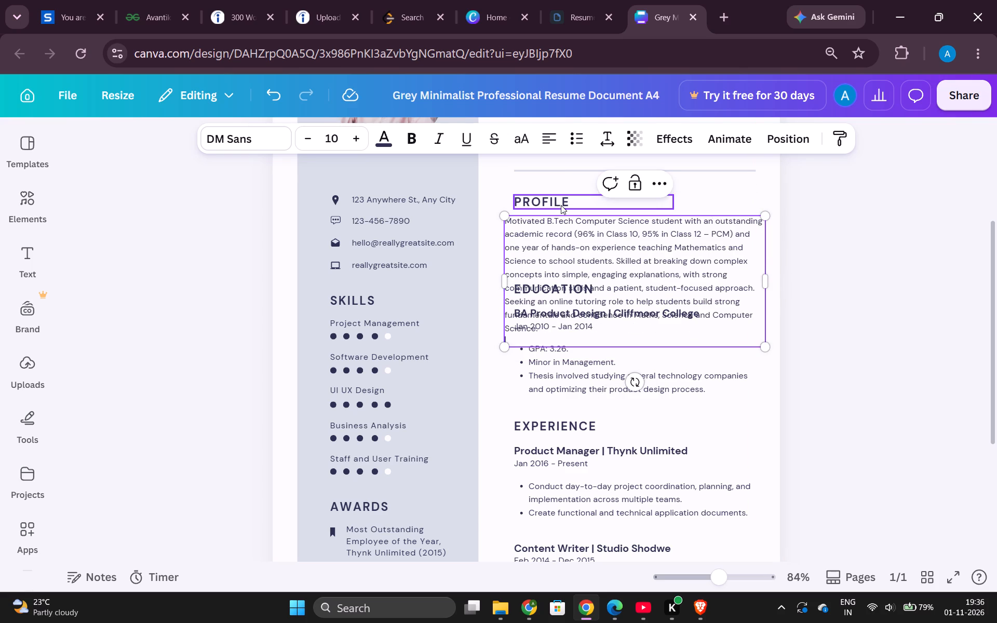
pyautogui.scroll(1, 558, 202)
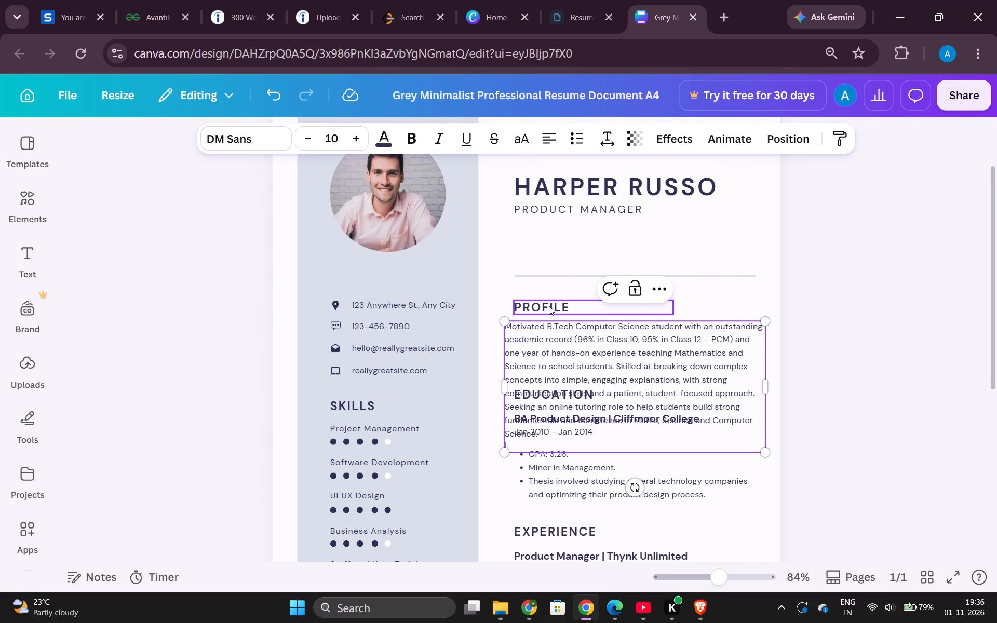
pyautogui.moveTo(559, 276); pyautogui.dragTo(558, 228)
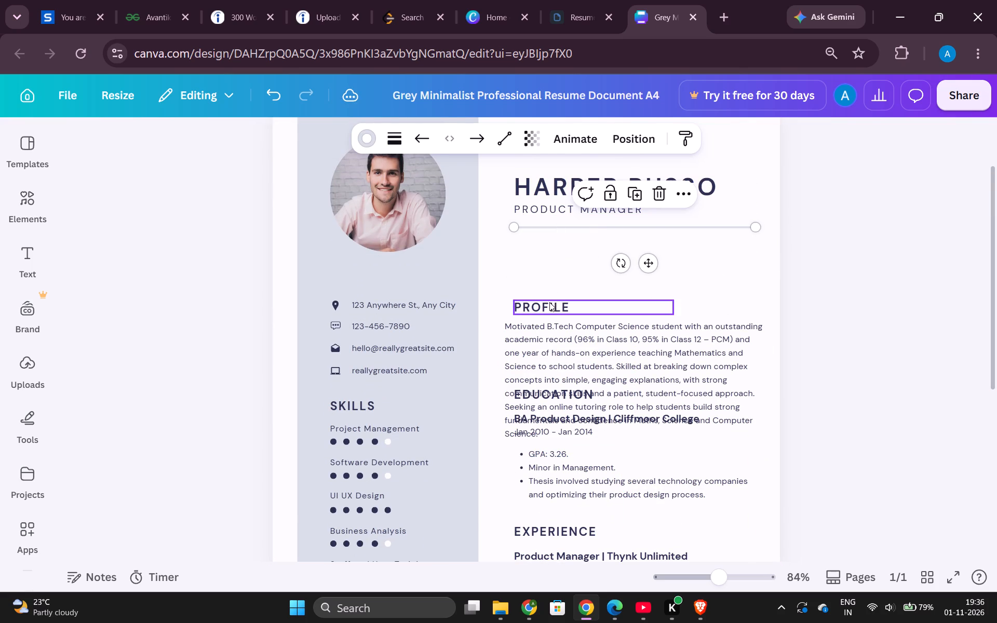
pyautogui.moveTo(549, 303); pyautogui.dragTo(545, 248)
pyautogui.moveTo(560, 338); pyautogui.dragTo(564, 281)
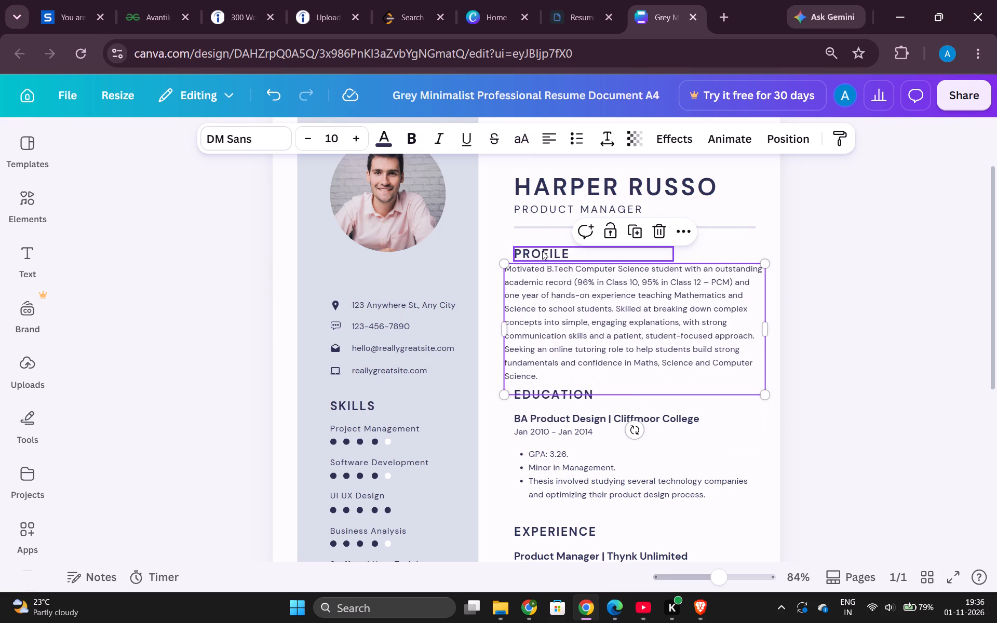
pyautogui.moveTo(542, 251); pyautogui.dragTo(533, 239)
pyautogui.moveTo(546, 293); pyautogui.dragTo(545, 278)
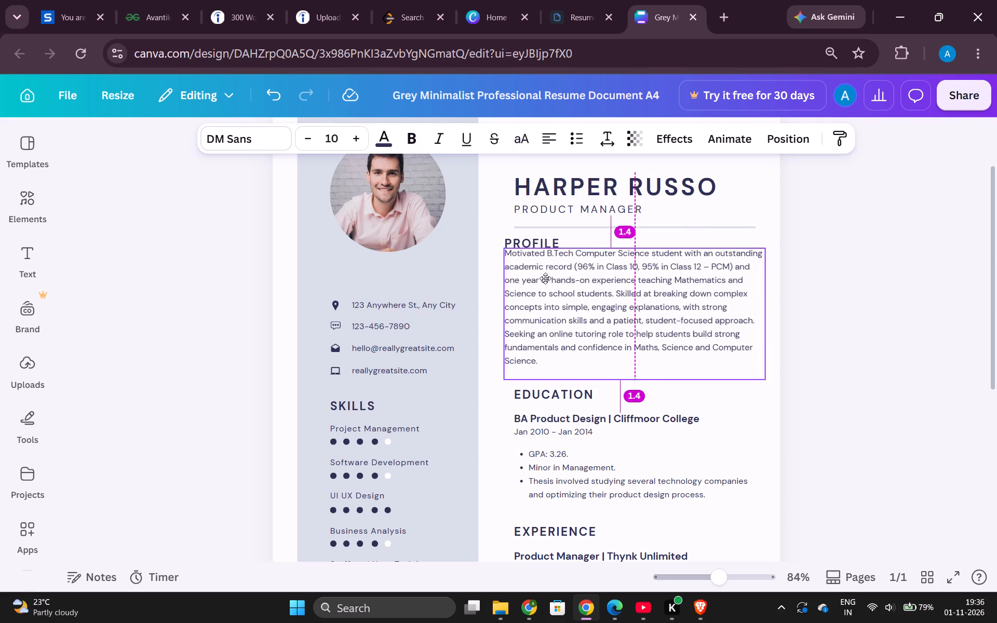
pyautogui.moveTo(545, 278); pyautogui.dragTo(545, 278)
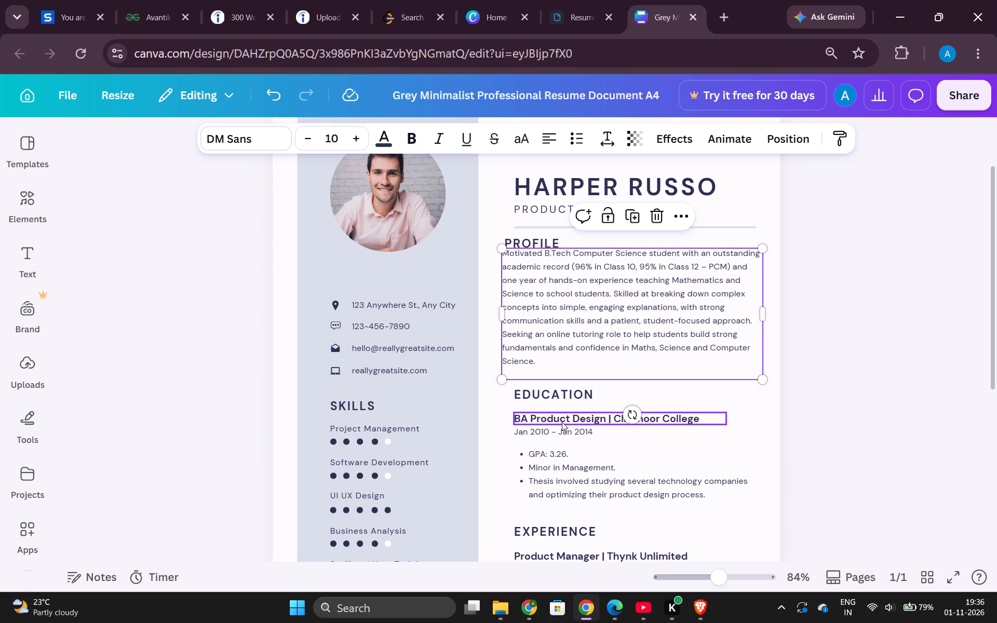
pyautogui.click(568, 416)
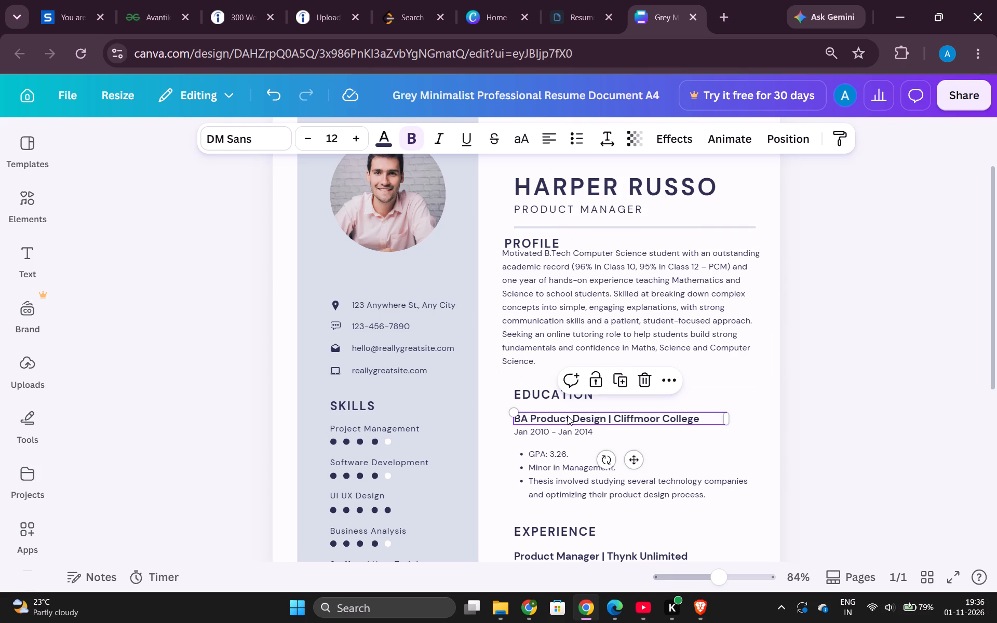
pyautogui.scroll(-2, 568, 416)
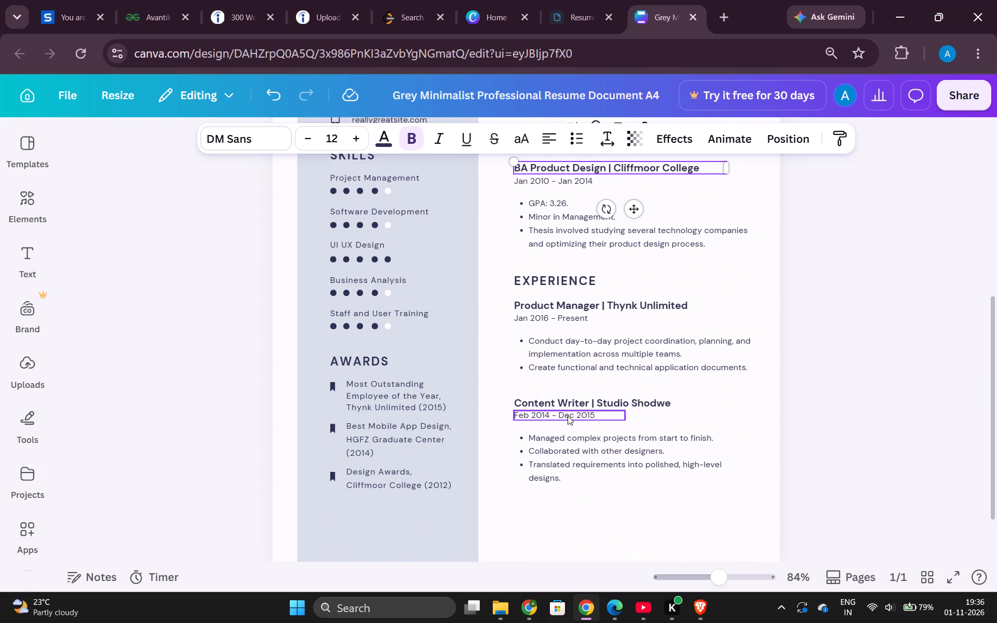
pyautogui.scroll(-1, 568, 416)
pyautogui.scroll(2, 568, 416)
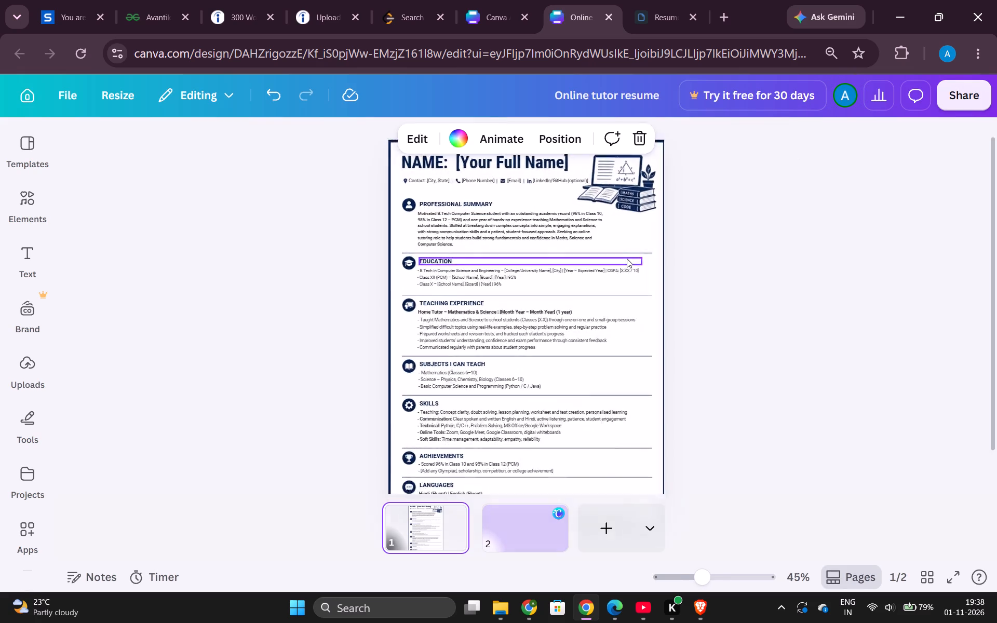
# Replace the "NAME: [Your Full Name]" heading with the applicant's full name in capitals.
pyautogui.scroll(3, 627, 259)
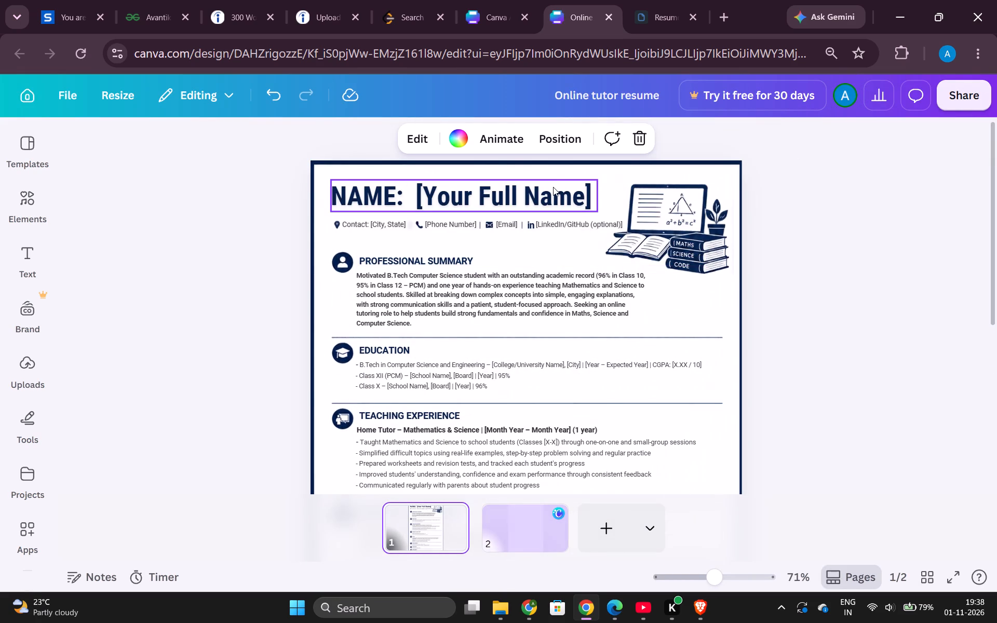
pyautogui.click(553, 187)
pyautogui.doubleClick(553, 187)
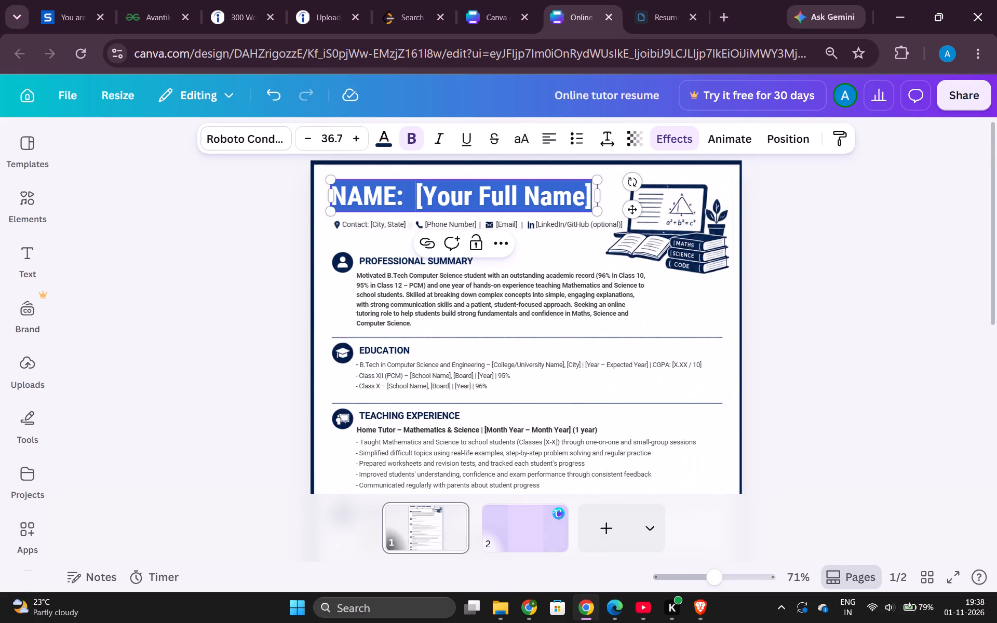
pyautogui.press('BackSpace')
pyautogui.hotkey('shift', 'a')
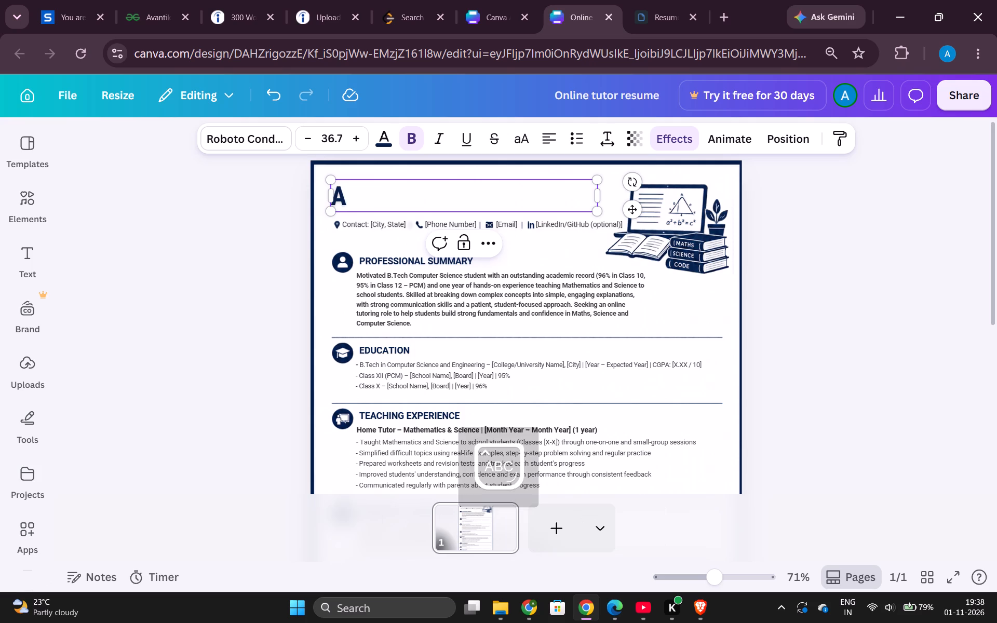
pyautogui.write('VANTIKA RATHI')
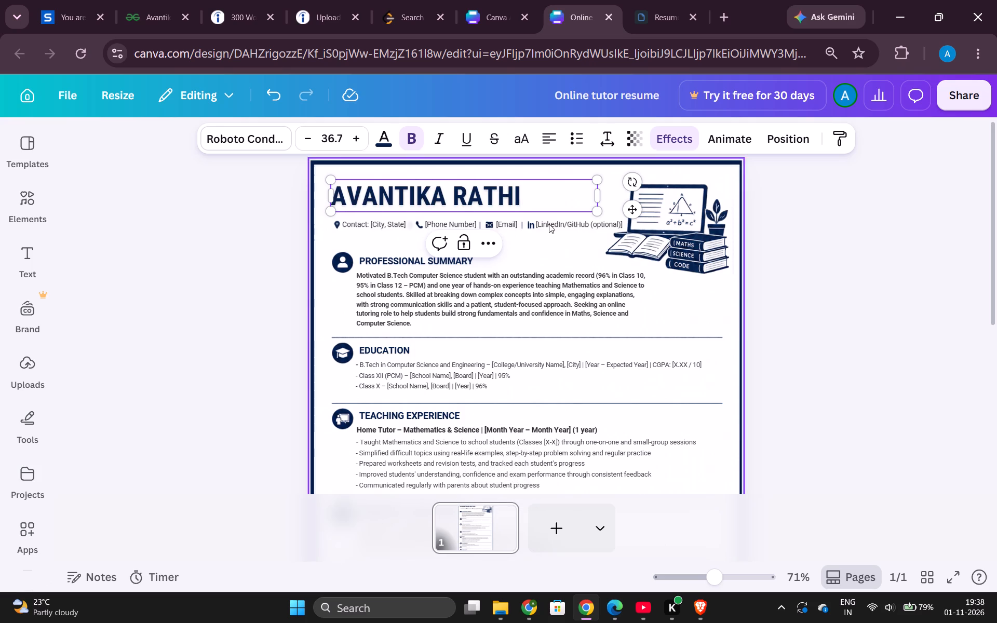
# Replace the "Contact: [City, State]" placeholder in the contact line with GHAZIABAD.
pyautogui.click(381, 220)
pyautogui.doubleClick(381, 220)
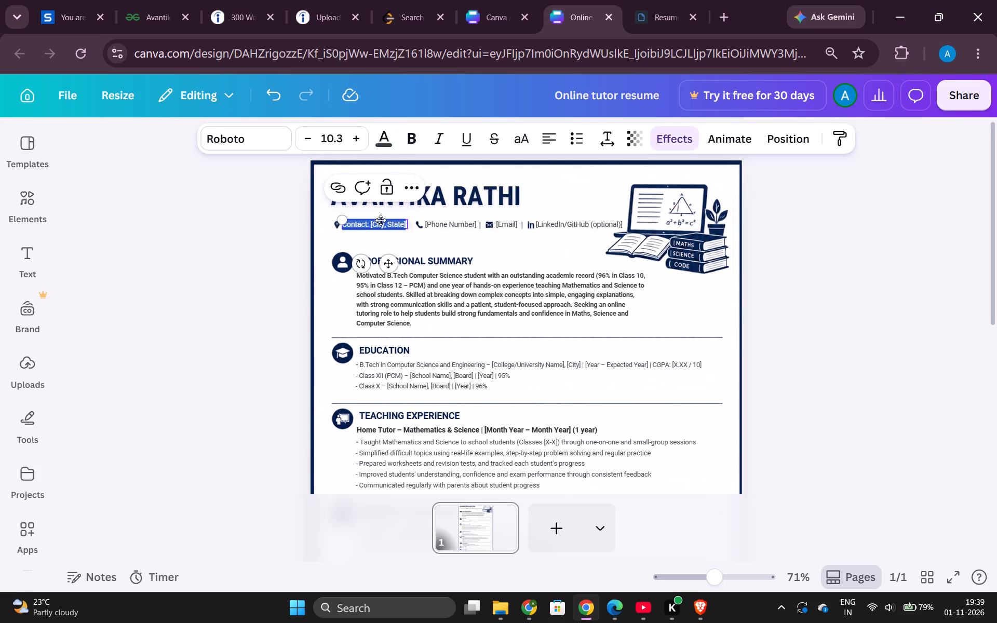
pyautogui.press('BackSpace')
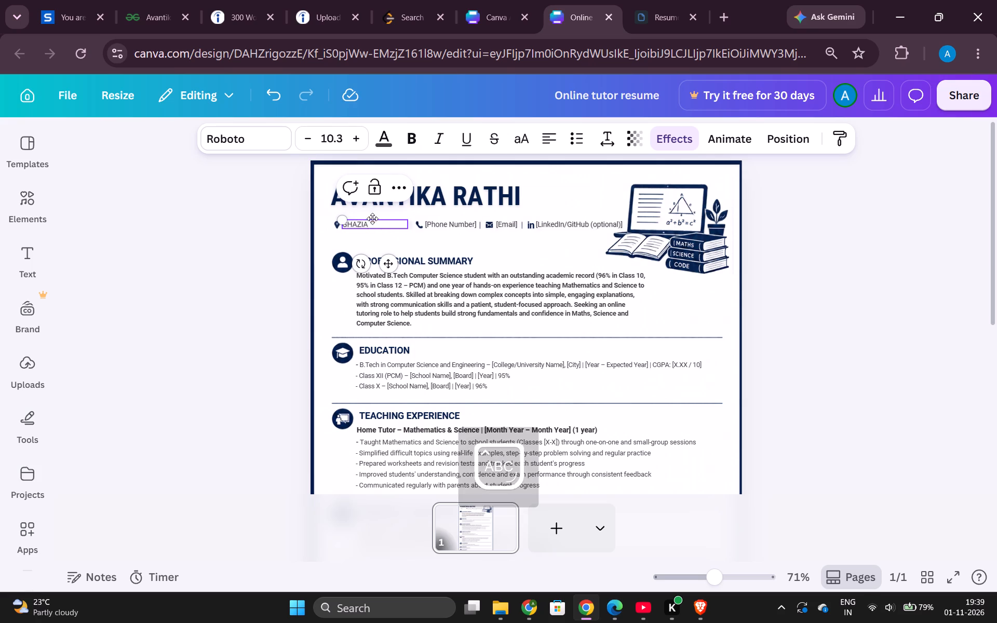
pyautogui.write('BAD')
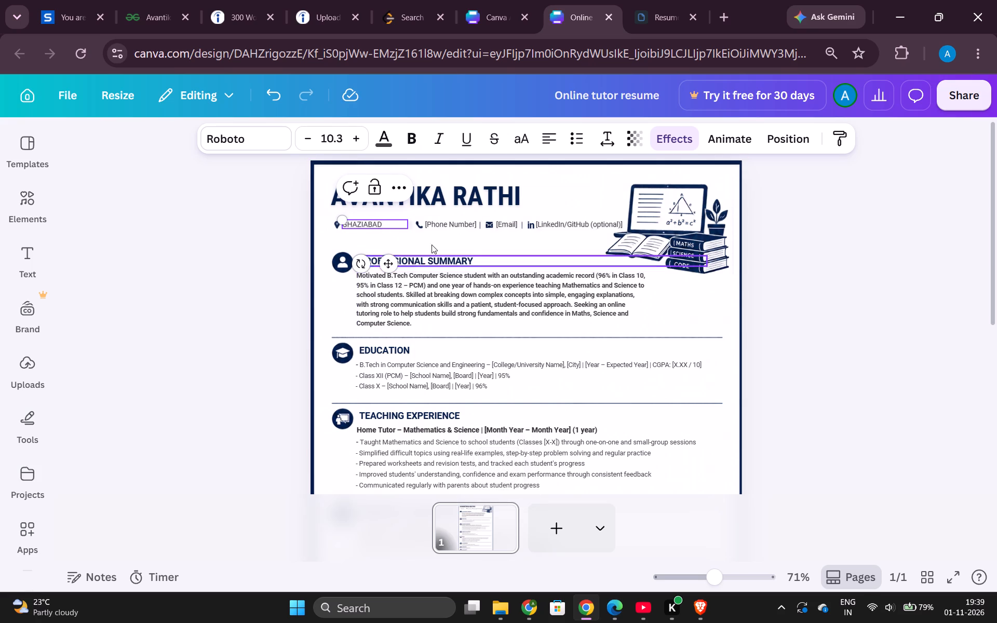
# Delete the "[Phone Number]" placeholder and its phone icon from the contact line.
pyautogui.doubleClick(448, 227)
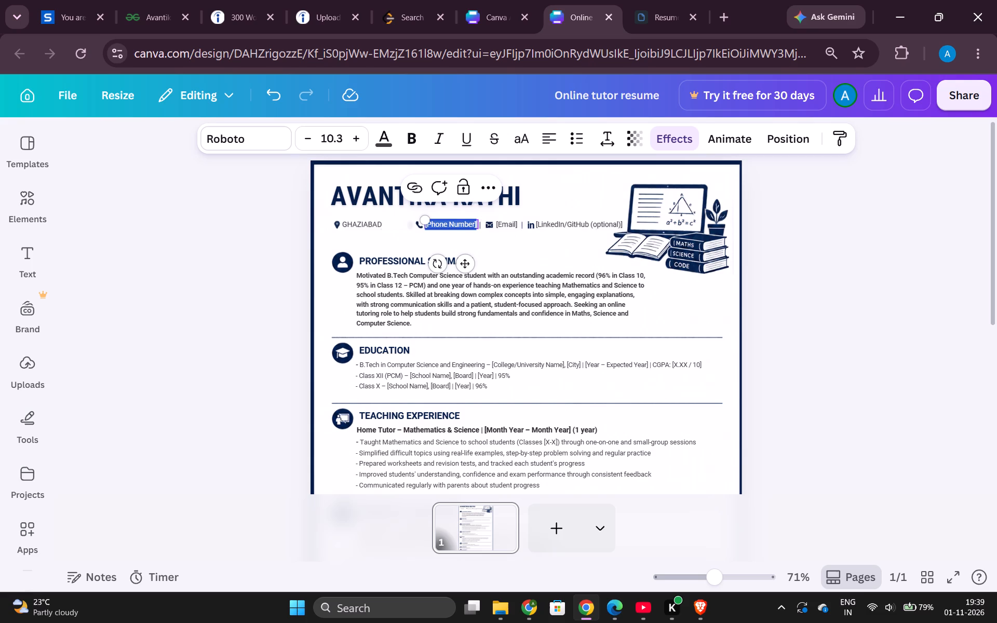
pyautogui.press('BackSpace')
pyautogui.press('BackSpace')
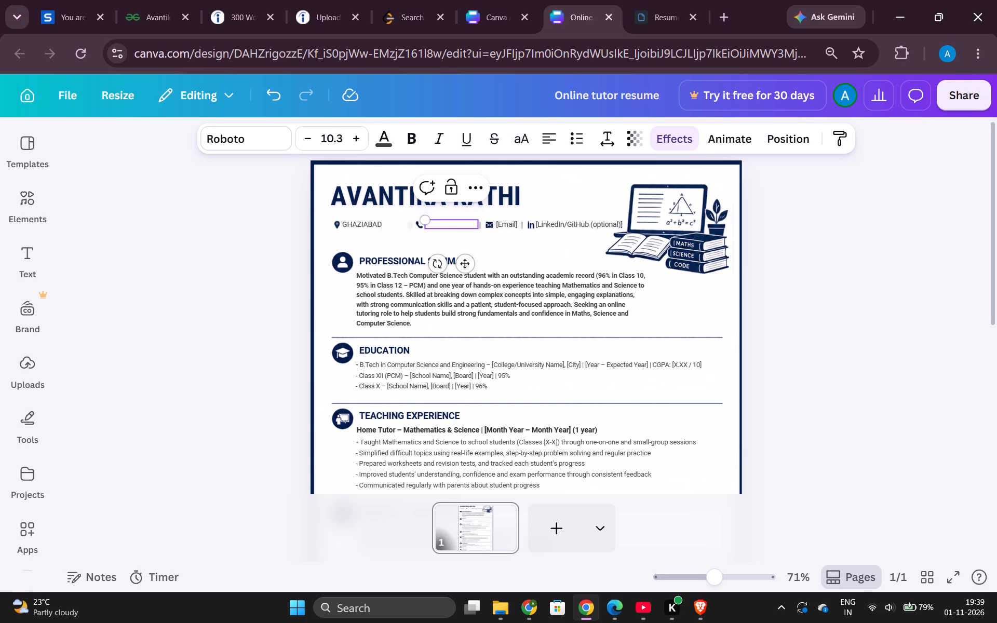
pyautogui.click(424, 233)
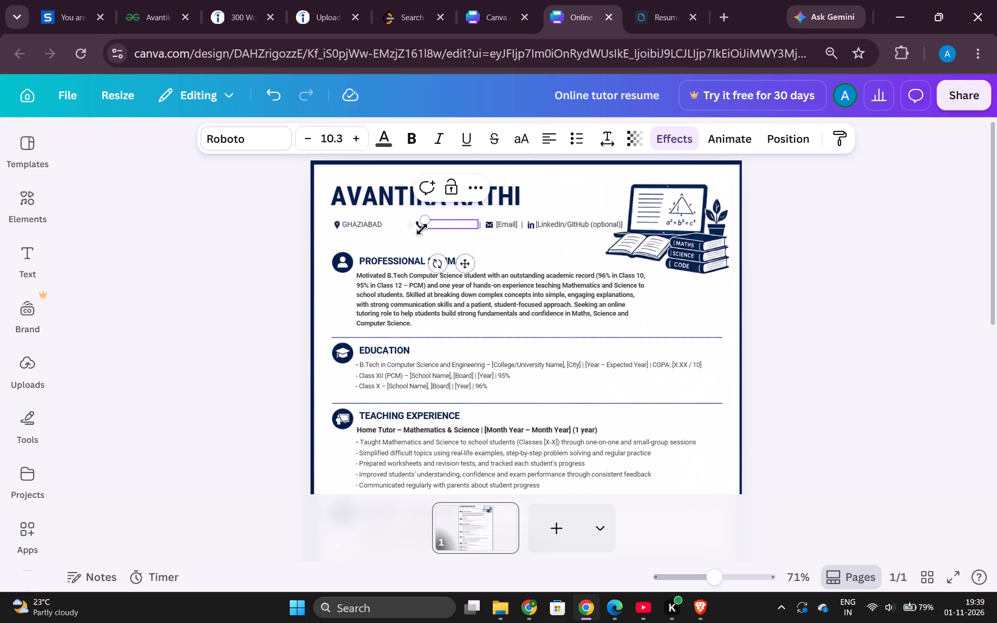
pyautogui.click(414, 220)
pyautogui.press('BackSpace')
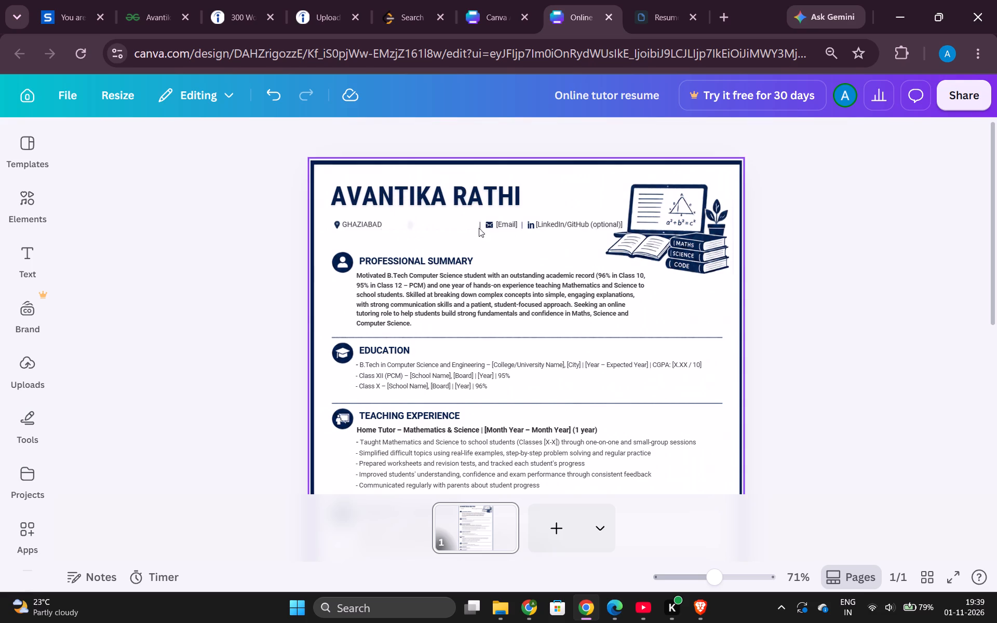
# Move the GHAZIABAD text along the contact line into the gap just before the email divider.
pyautogui.click(480, 226)
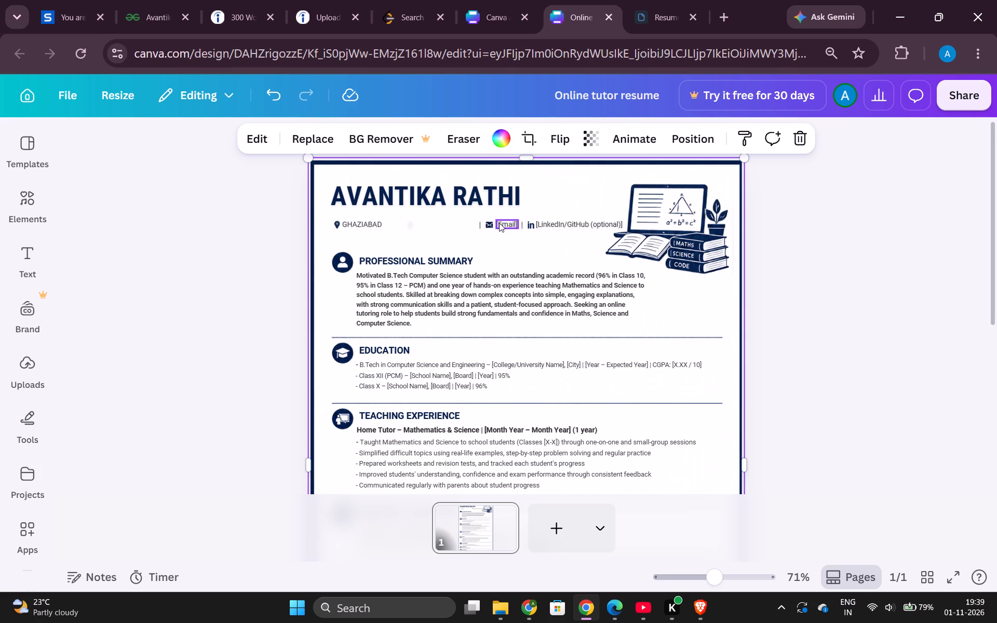
pyautogui.moveTo(376, 223); pyautogui.dragTo(430, 230)
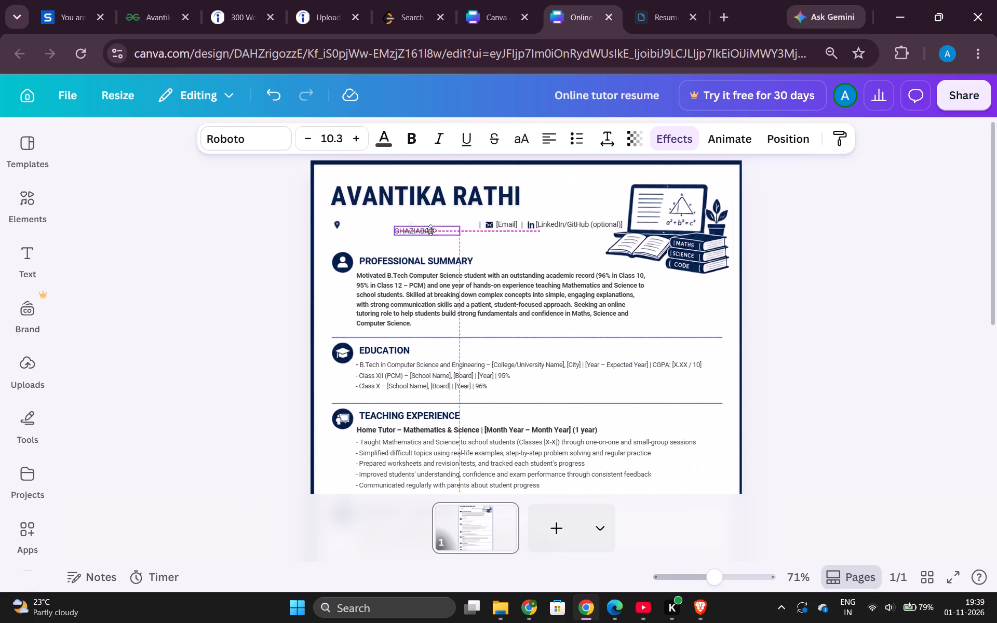
pyautogui.moveTo(430, 230); pyautogui.dragTo(438, 224)
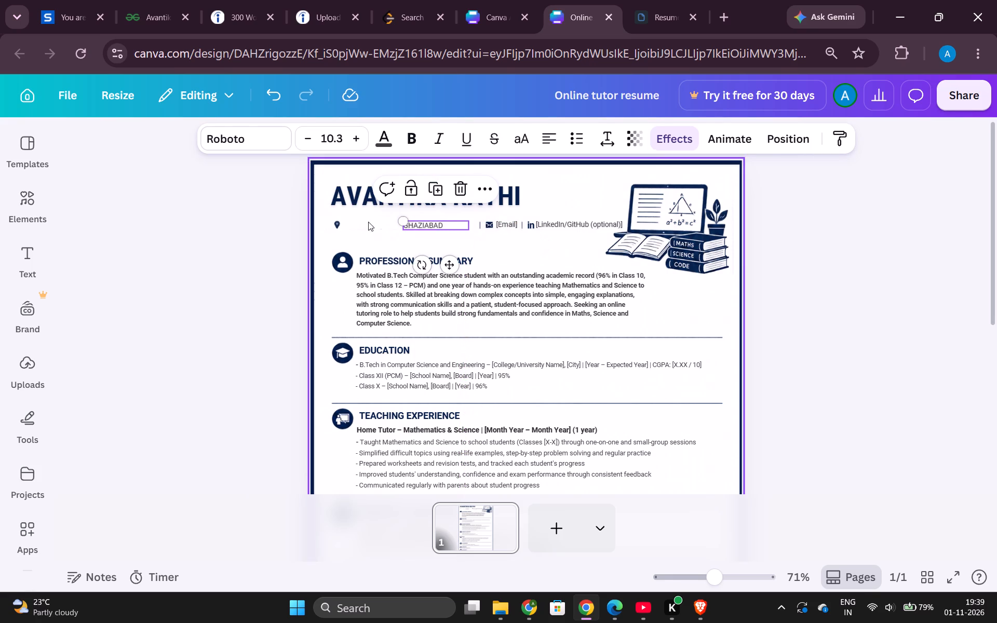
# Move the location pin icon along the contact line to just before the GHAZIABAD text.
pyautogui.moveTo(339, 222); pyautogui.dragTo(396, 227)
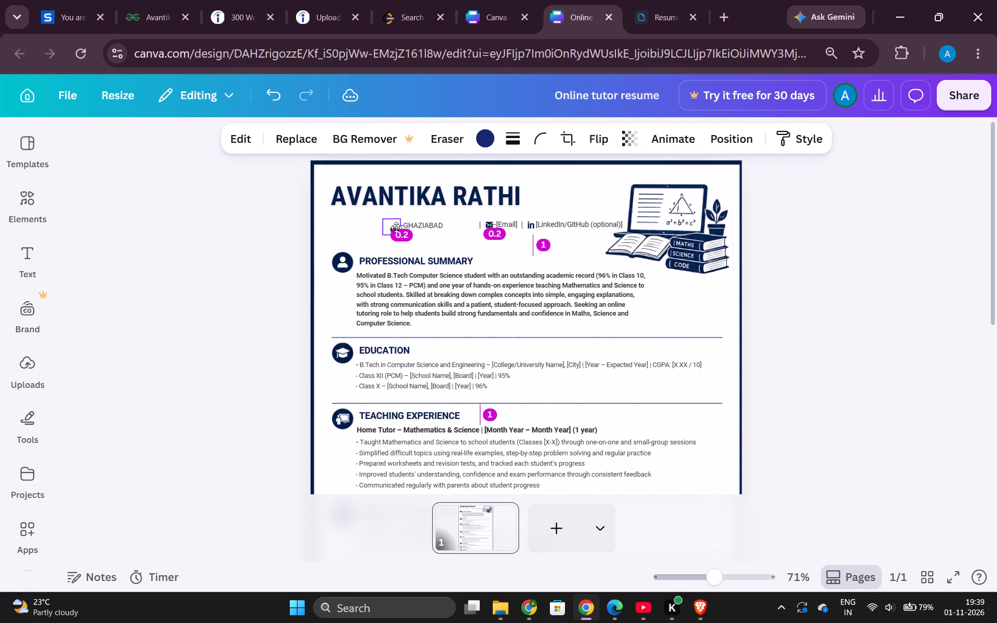
pyautogui.moveTo(396, 227); pyautogui.dragTo(396, 226)
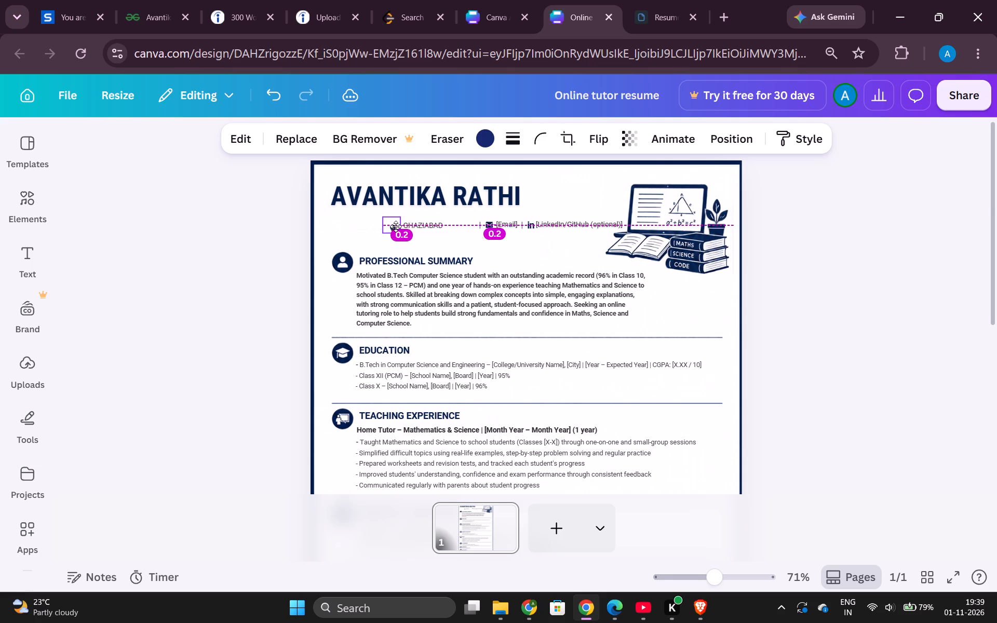
pyautogui.moveTo(396, 226); pyautogui.dragTo(396, 227)
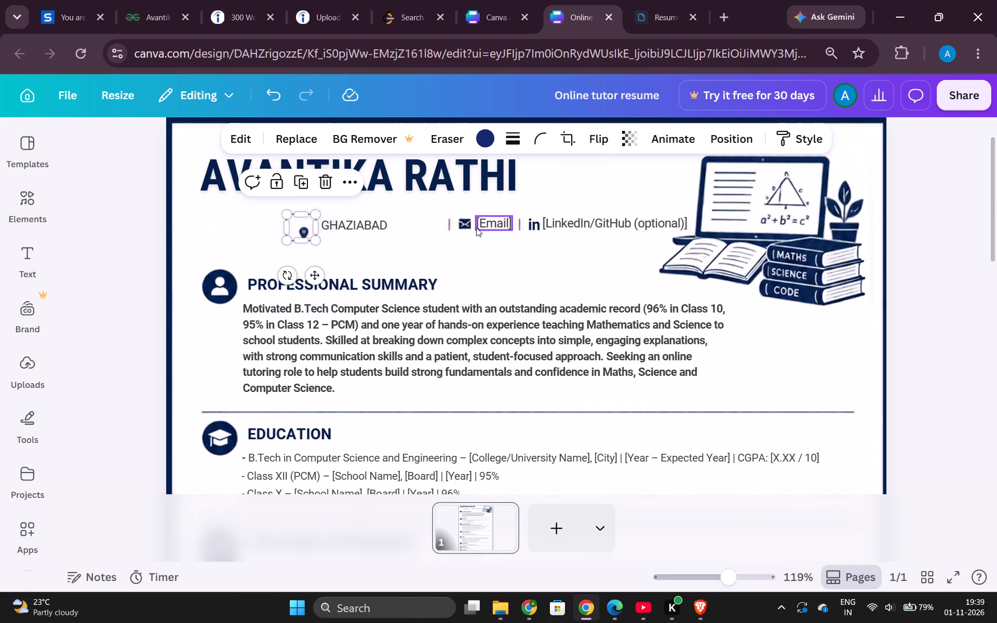
pyautogui.click(448, 229)
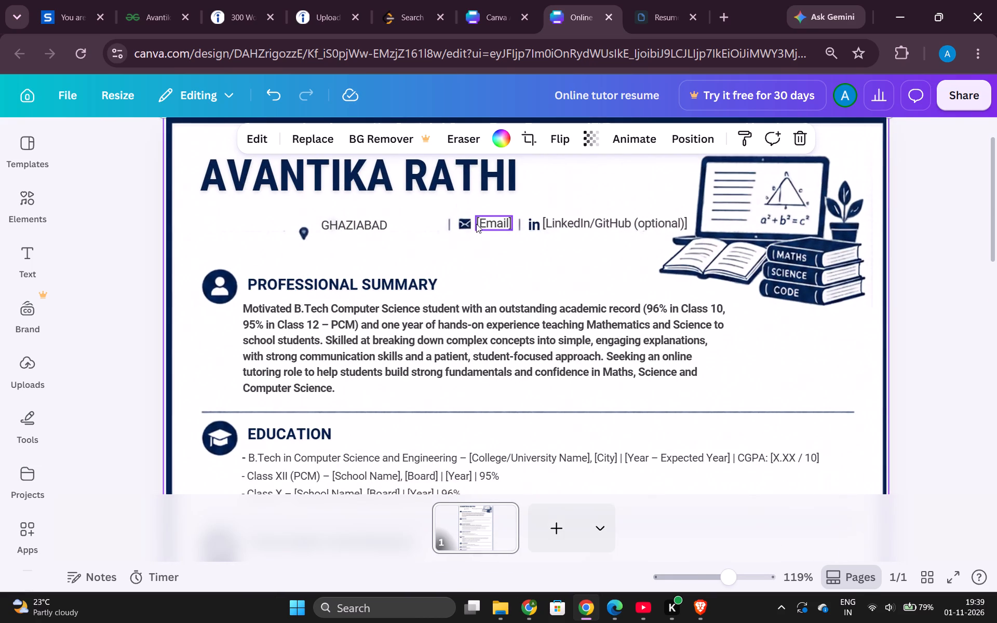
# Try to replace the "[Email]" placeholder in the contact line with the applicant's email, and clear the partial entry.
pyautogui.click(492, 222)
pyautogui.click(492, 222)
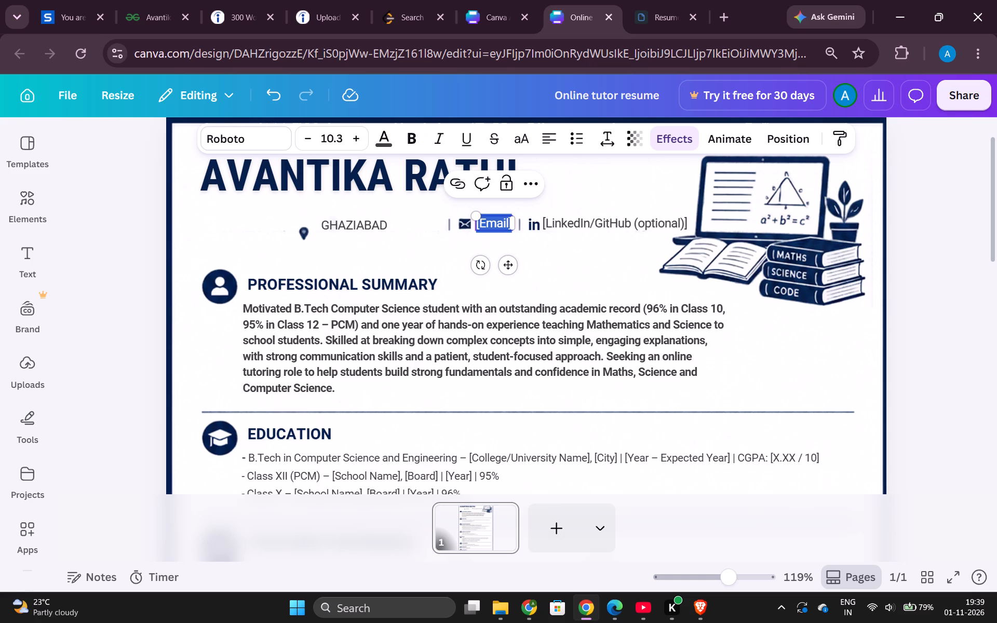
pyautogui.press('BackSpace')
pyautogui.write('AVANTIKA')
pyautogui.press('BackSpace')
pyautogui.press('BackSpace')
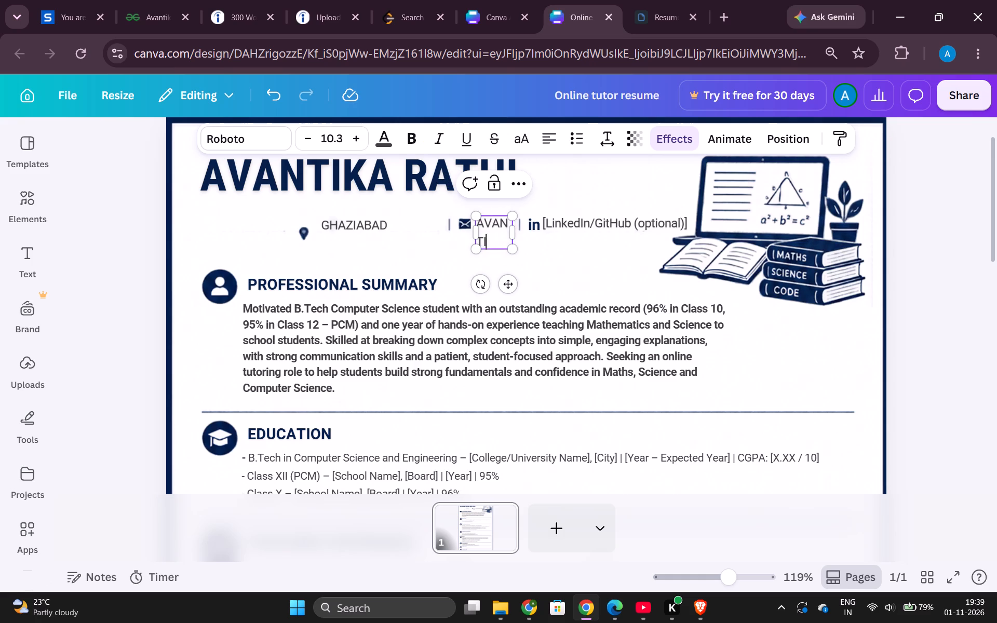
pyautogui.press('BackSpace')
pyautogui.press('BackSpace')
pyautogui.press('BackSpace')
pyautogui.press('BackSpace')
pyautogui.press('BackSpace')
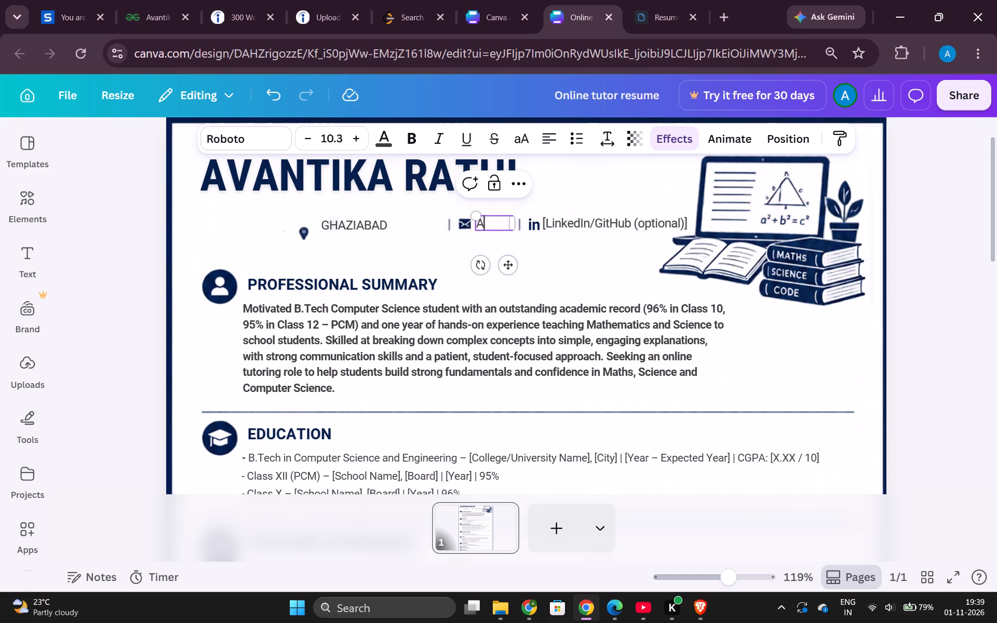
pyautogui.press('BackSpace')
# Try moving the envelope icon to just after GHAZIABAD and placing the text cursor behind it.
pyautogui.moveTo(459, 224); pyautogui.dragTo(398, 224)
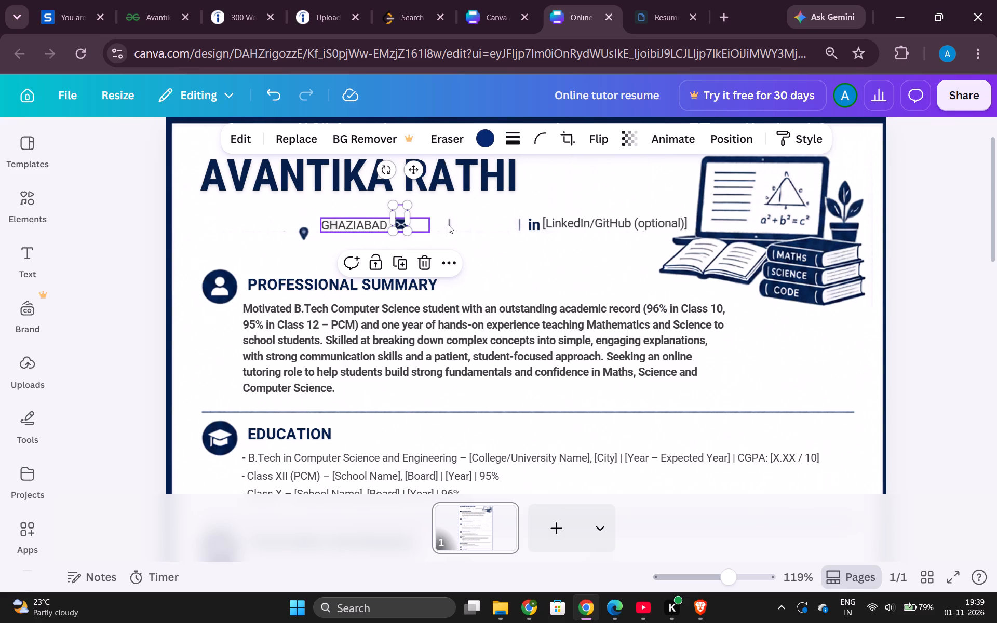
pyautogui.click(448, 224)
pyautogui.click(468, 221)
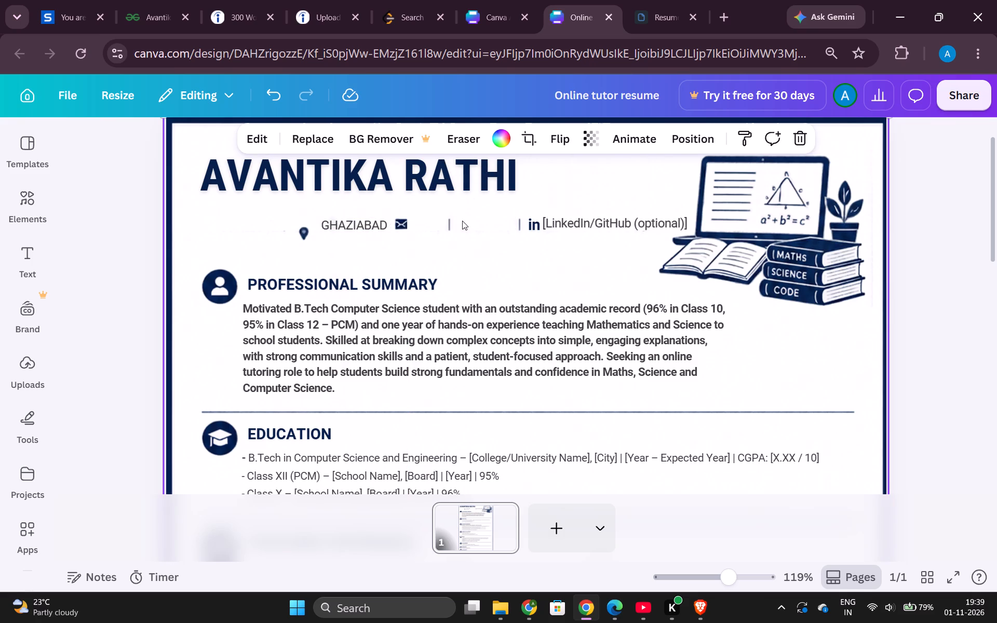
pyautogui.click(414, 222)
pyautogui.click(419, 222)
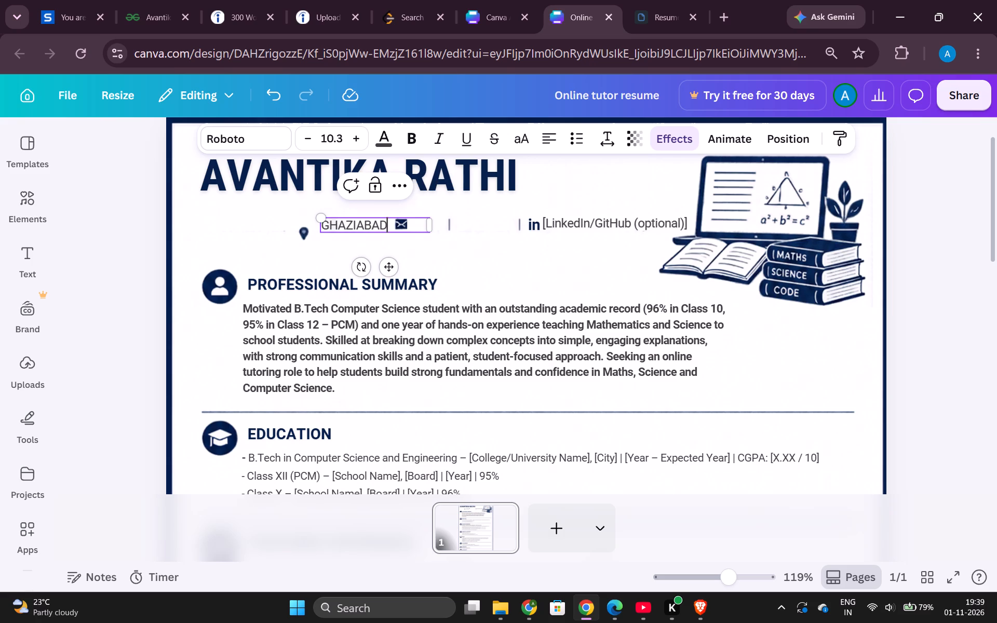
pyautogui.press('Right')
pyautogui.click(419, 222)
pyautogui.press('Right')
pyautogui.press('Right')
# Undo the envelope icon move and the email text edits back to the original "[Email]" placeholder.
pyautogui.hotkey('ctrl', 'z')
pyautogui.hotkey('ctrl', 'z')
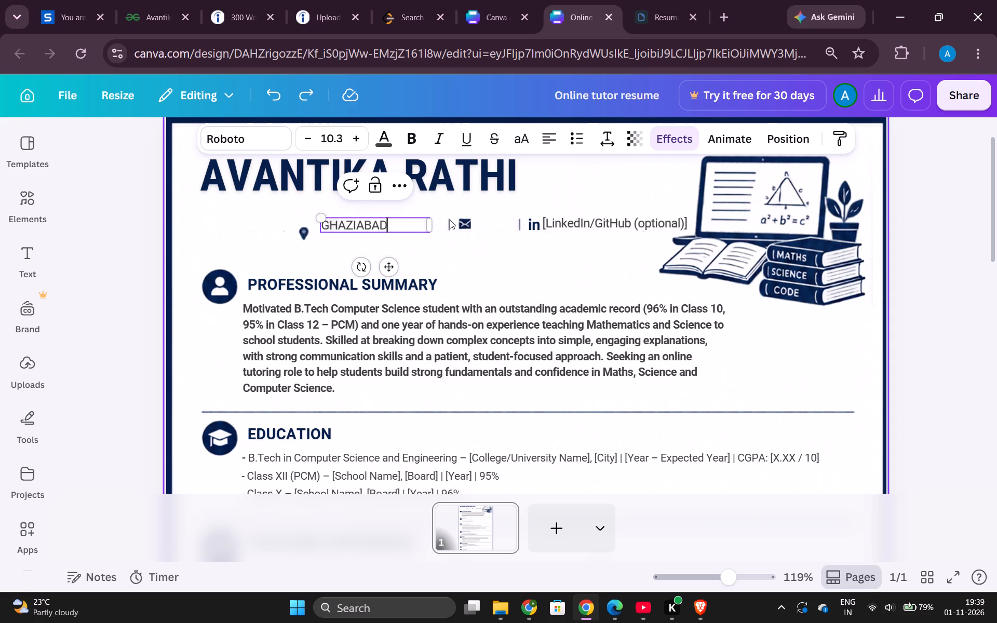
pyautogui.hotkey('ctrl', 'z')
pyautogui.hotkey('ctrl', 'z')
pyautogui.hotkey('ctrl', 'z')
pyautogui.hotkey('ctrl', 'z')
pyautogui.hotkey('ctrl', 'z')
# Select the "[Email]" placeholder text box in the contact line.
pyautogui.click(494, 214)
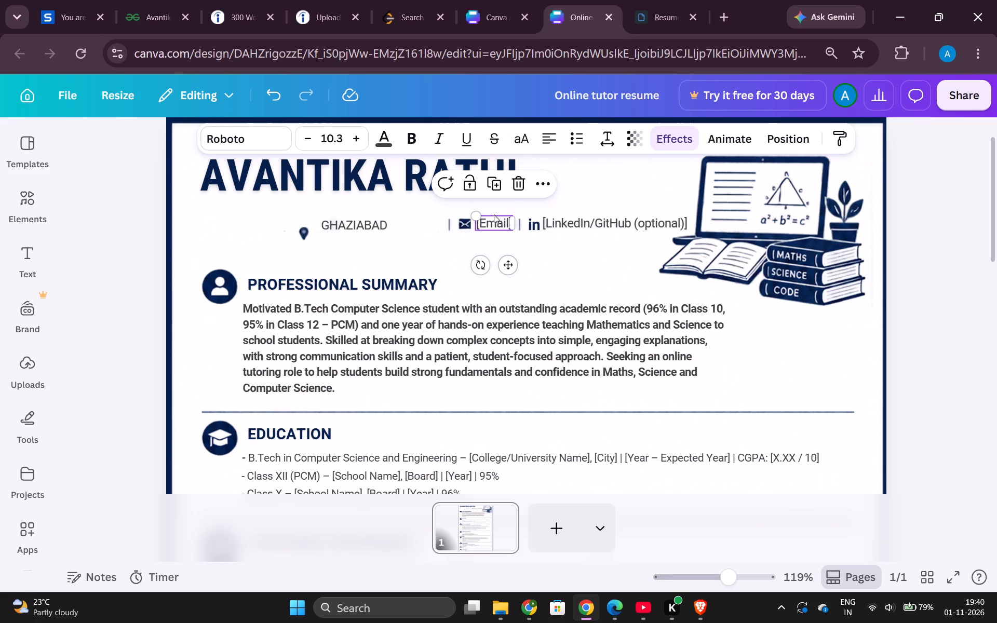
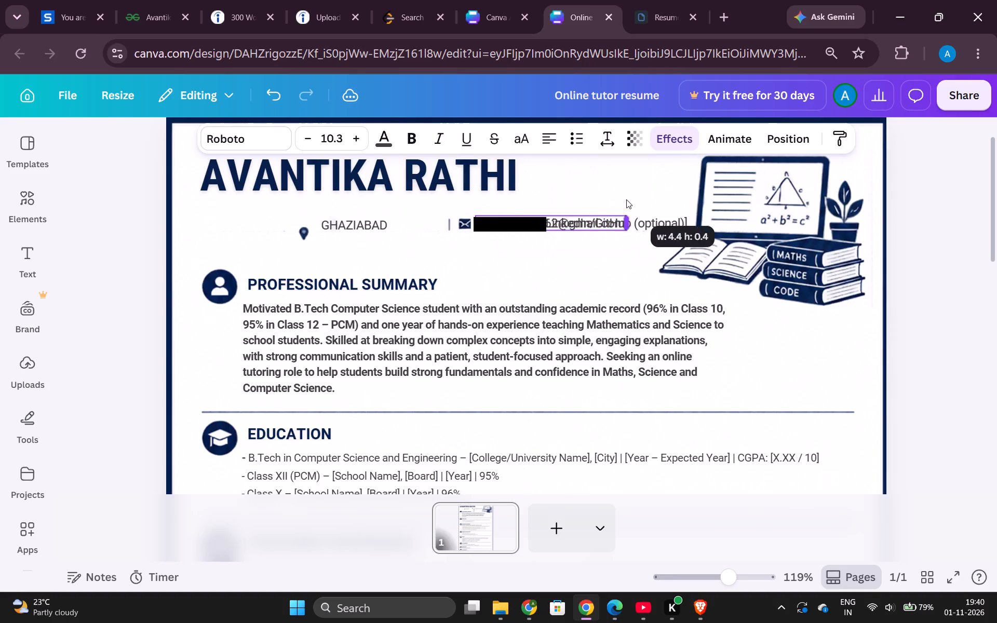
# Widen the email text box in the contact line slightly.
pyautogui.moveTo(626, 199); pyautogui.dragTo(642, 211)
pyautogui.click(498, 224)
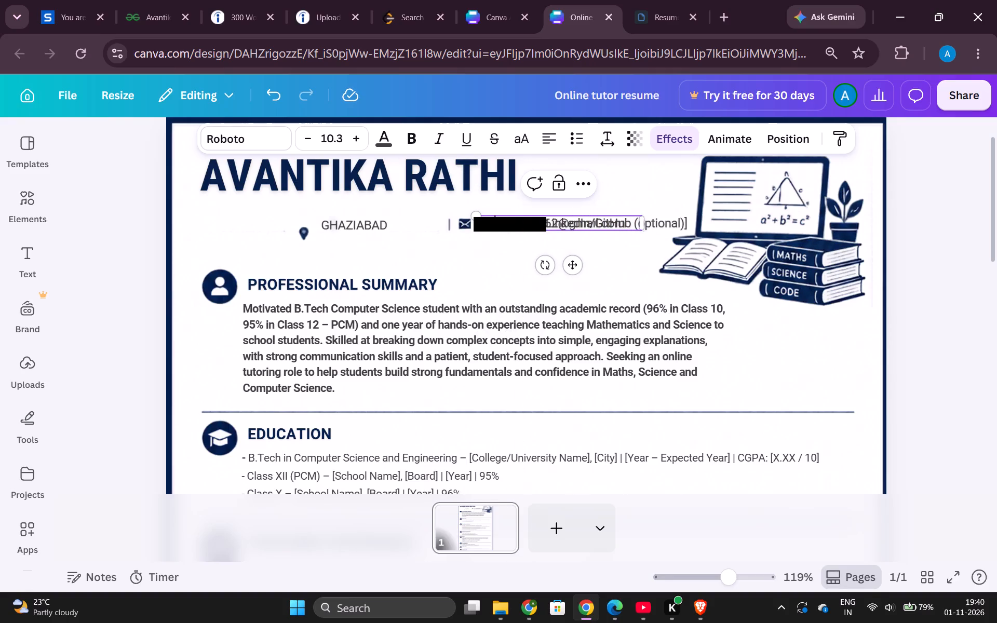
pyautogui.click(498, 224)
pyautogui.click(464, 237)
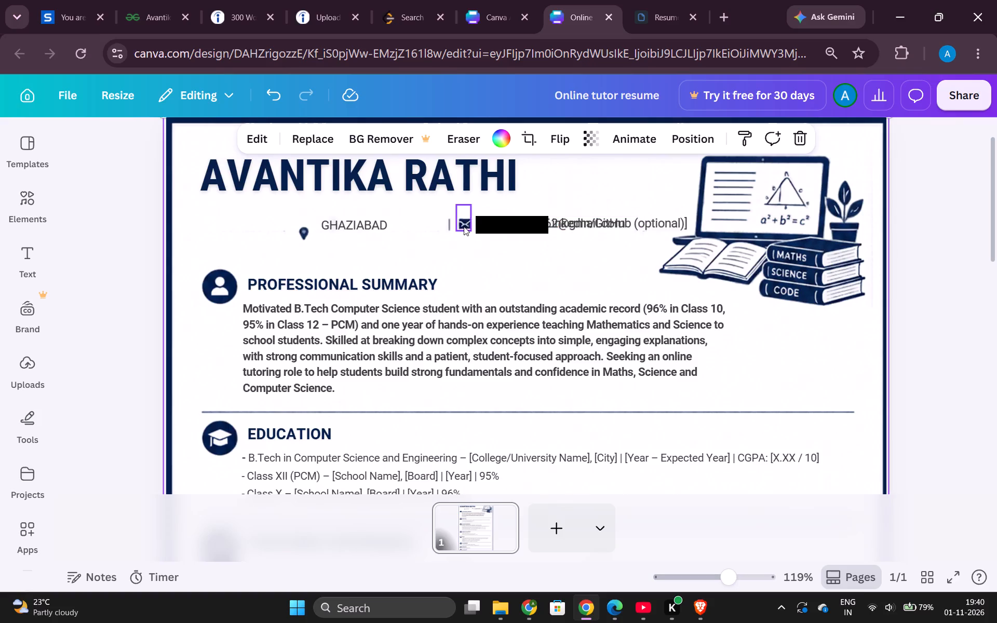
# Close up the contact line by moving the location pin, GHAZIABAD, envelope icon and email so they follow one another beneath the name's start.
pyautogui.moveTo(464, 226); pyautogui.dragTo(400, 226)
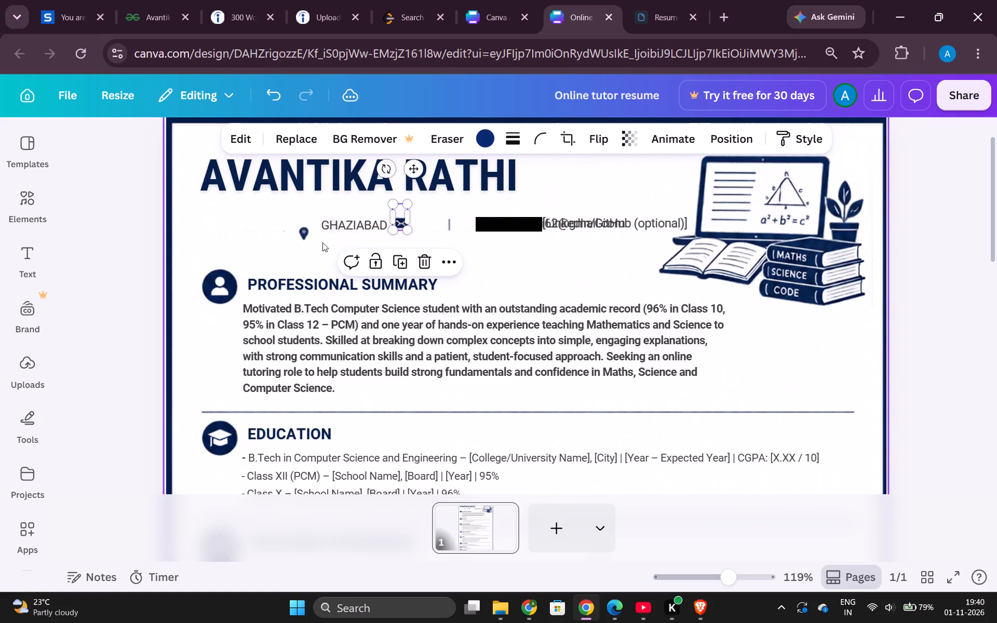
pyautogui.moveTo(304, 232); pyautogui.dragTo(220, 220)
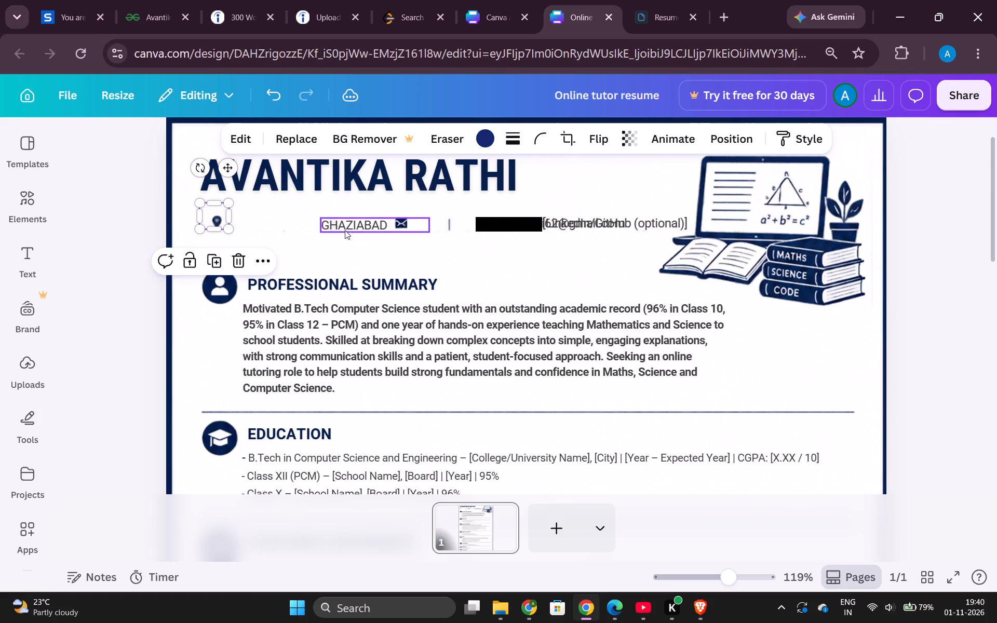
pyautogui.moveTo(348, 228); pyautogui.dragTo(258, 224)
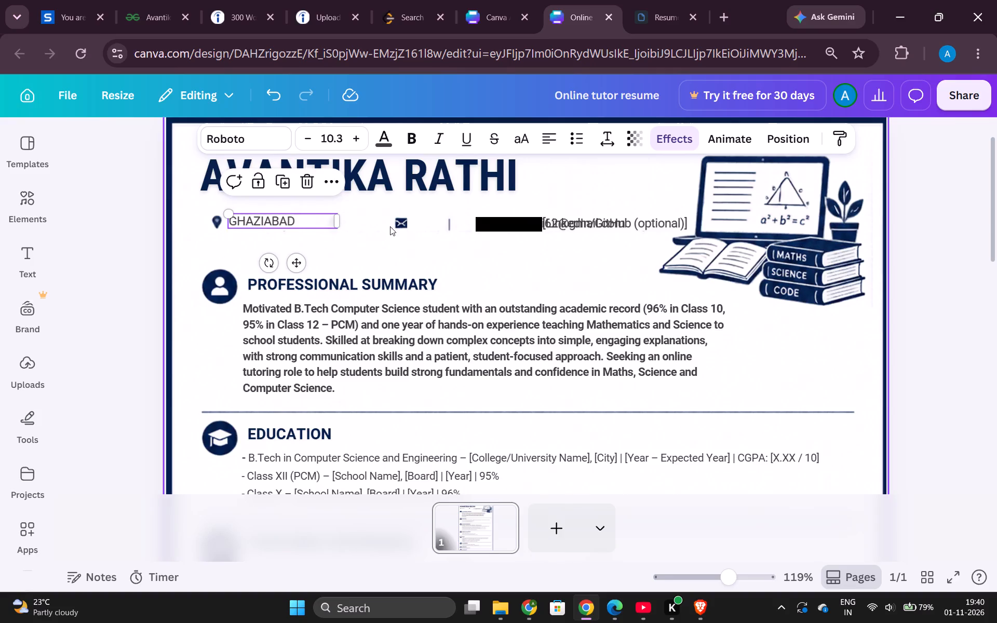
pyautogui.moveTo(396, 224); pyautogui.dragTo(309, 221)
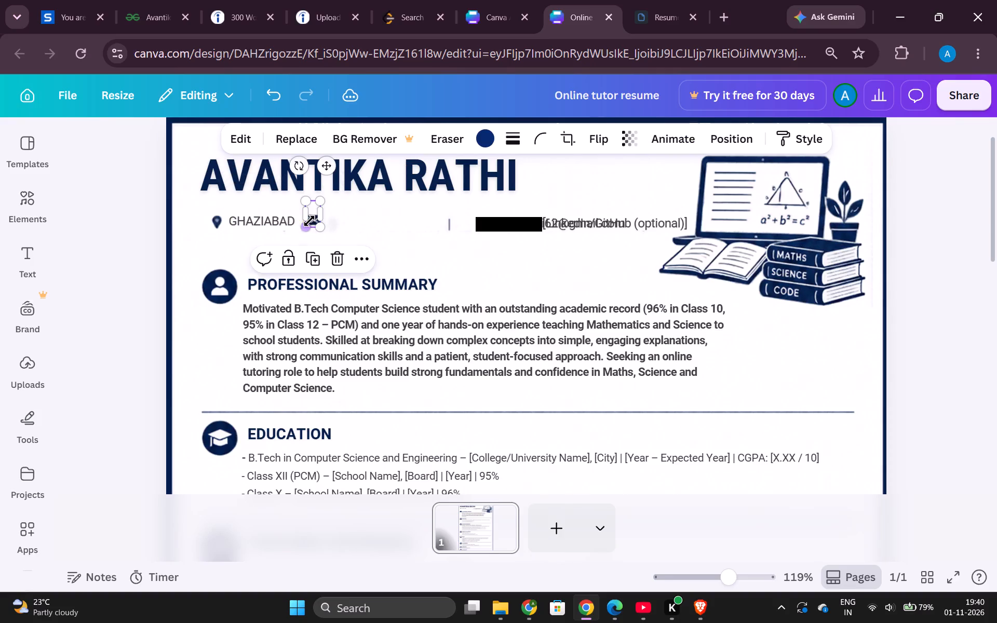
pyautogui.moveTo(480, 224); pyautogui.dragTo(348, 221)
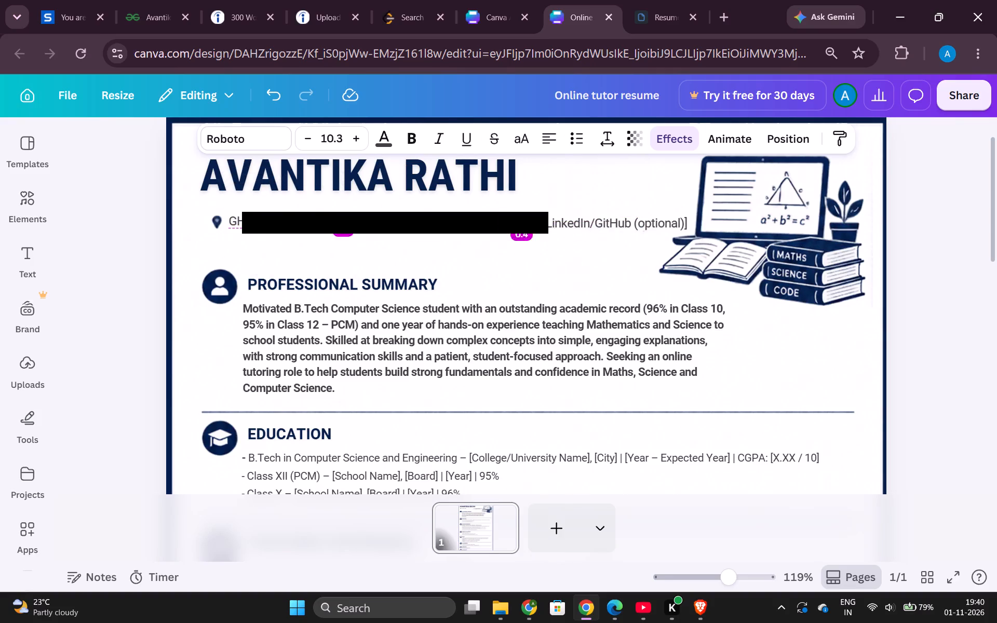
pyautogui.moveTo(348, 221); pyautogui.dragTo(328, 221)
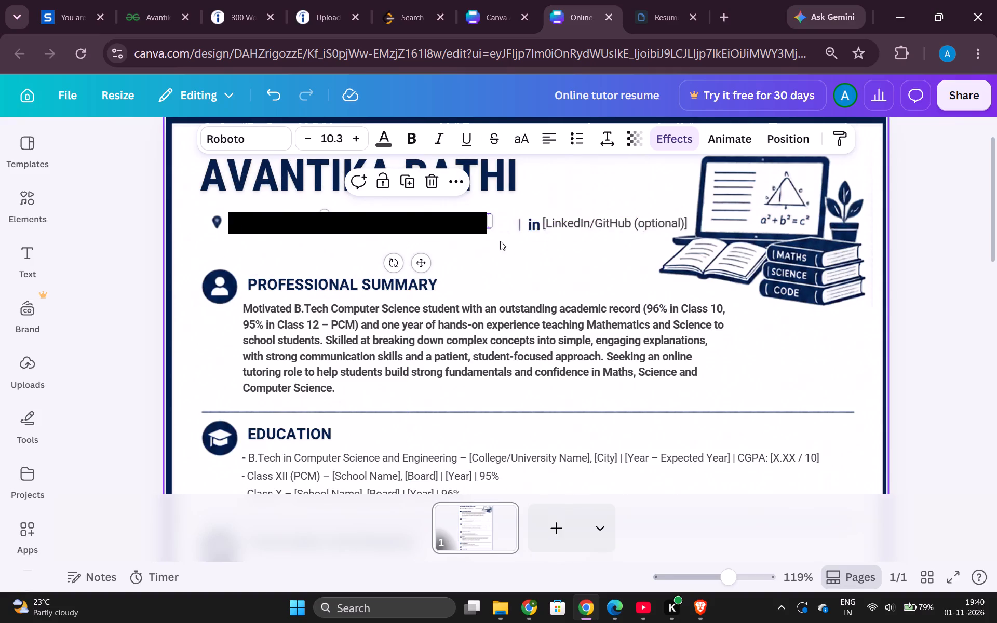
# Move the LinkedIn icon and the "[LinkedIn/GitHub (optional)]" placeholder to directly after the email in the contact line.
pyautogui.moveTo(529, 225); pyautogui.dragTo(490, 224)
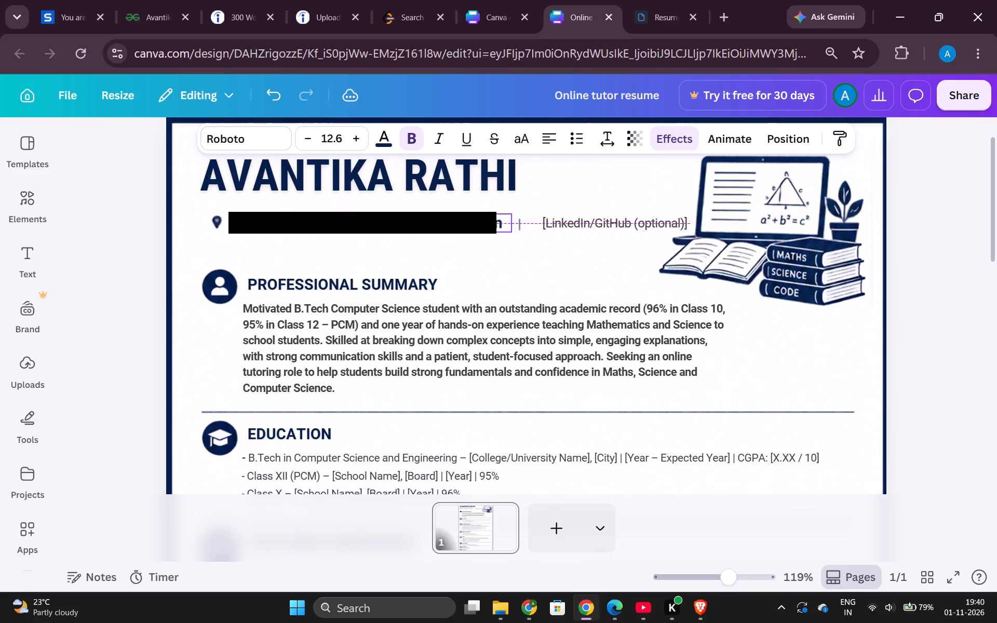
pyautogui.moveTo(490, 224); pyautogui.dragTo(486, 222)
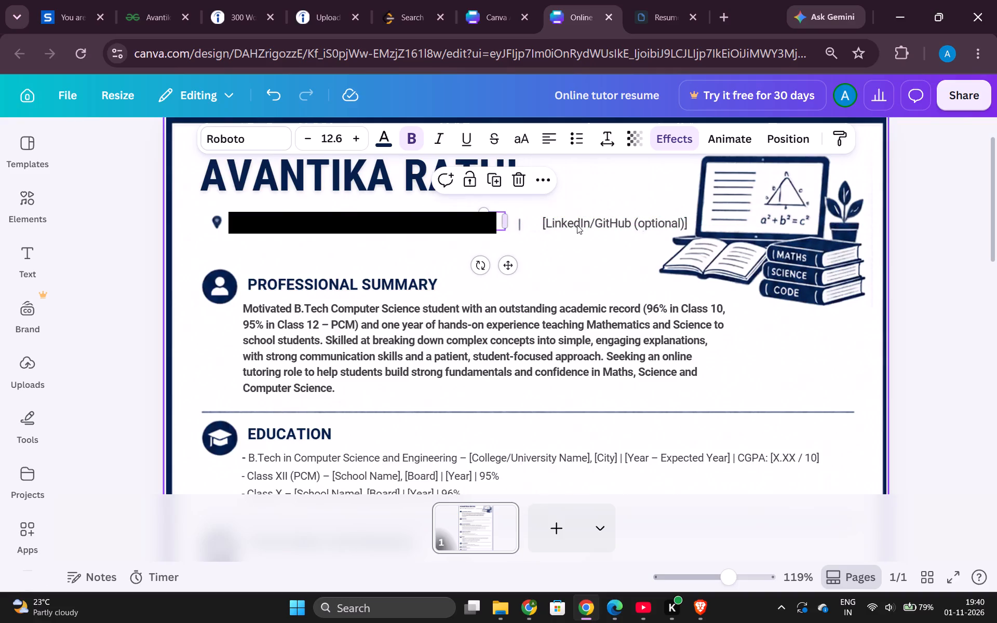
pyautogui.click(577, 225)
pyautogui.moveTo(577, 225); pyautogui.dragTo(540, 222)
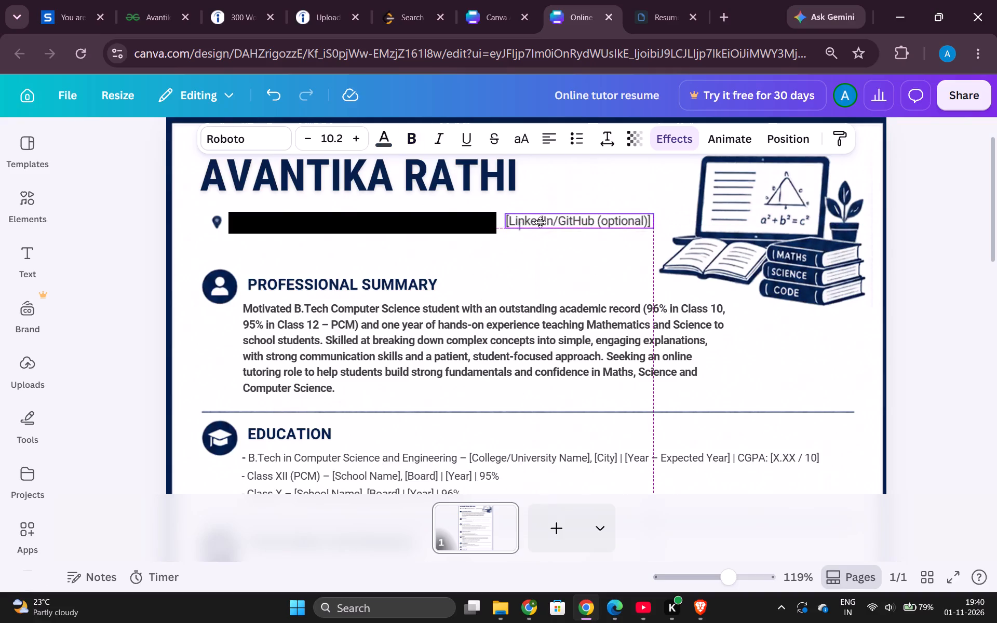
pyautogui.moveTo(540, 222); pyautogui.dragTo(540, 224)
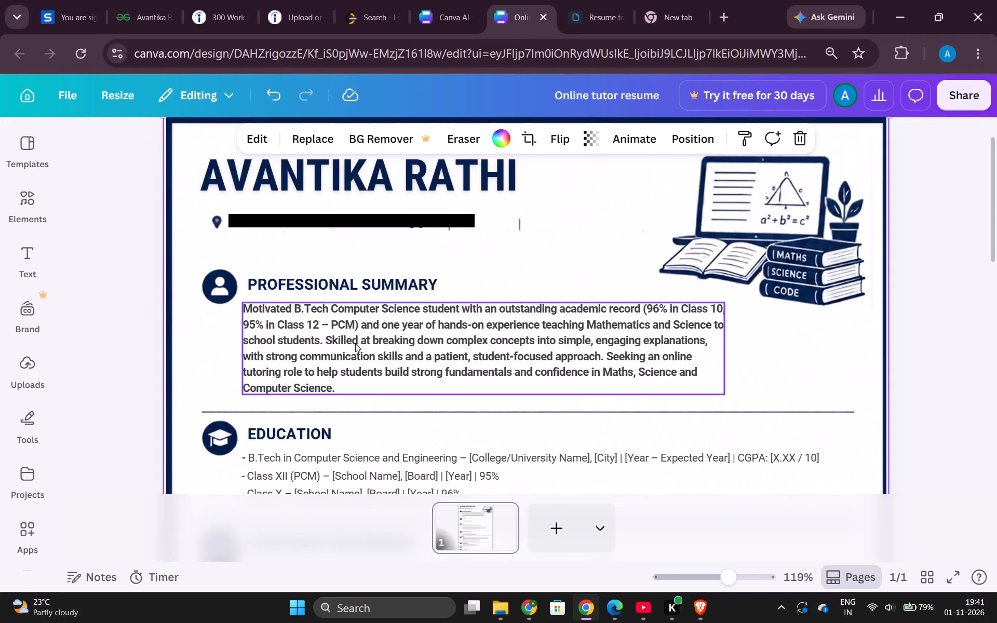
# Replace "Expected Year" with 29 in the B.Tech line of the Education section.
pyautogui.scroll(-2, 355, 343)
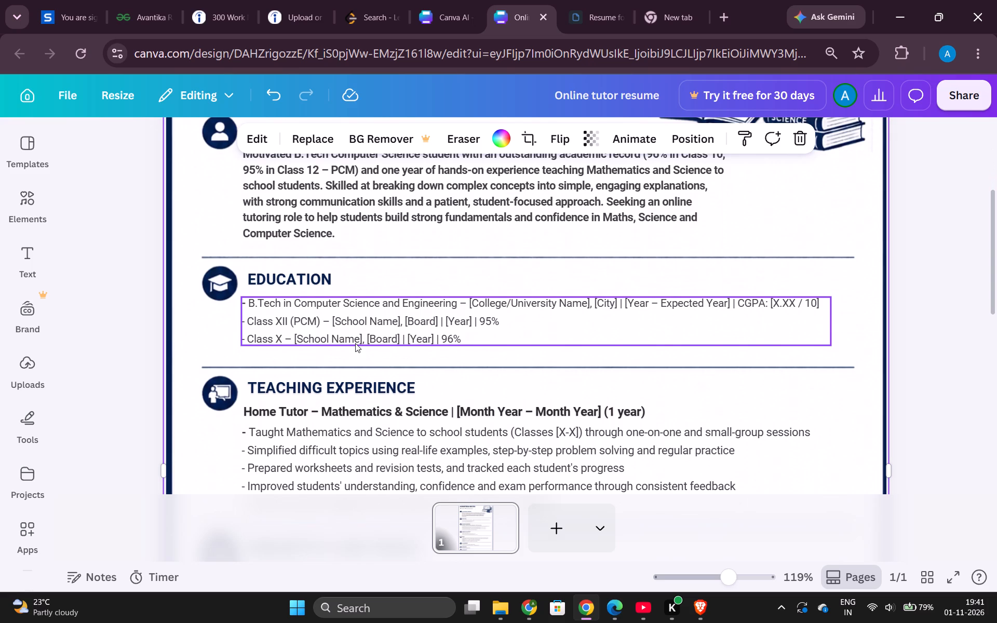
pyautogui.click(686, 301)
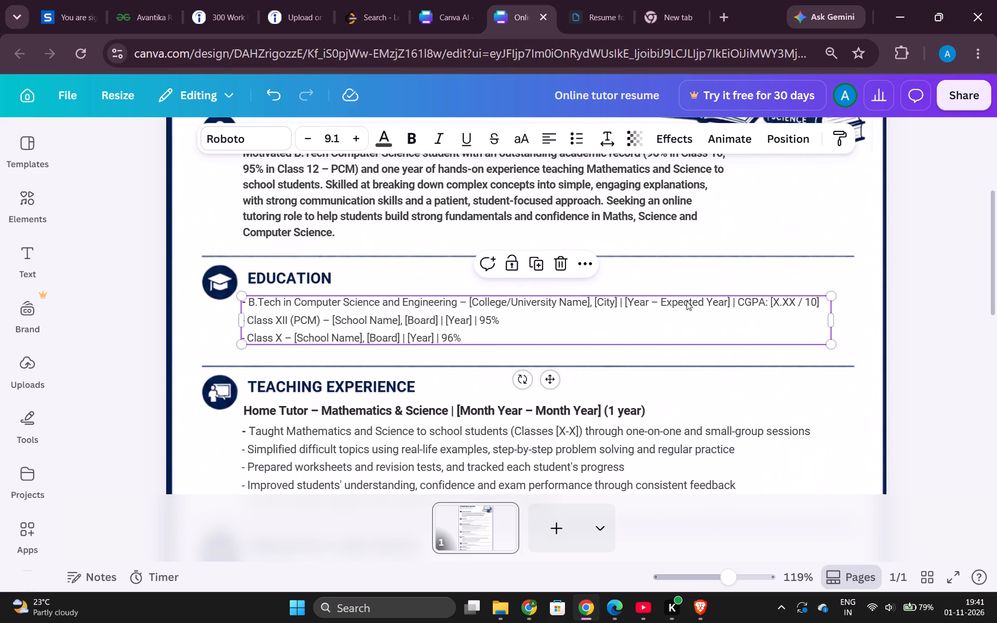
pyautogui.doubleClick(686, 301)
pyautogui.click(686, 301)
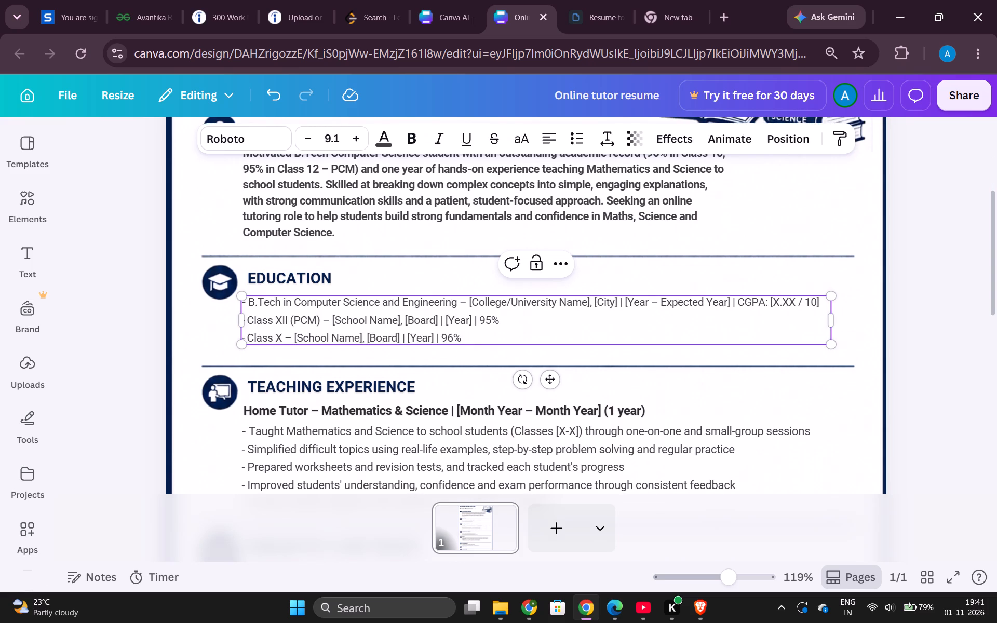
pyautogui.click(725, 303)
pyautogui.press('Right')
pyautogui.press('BackSpace')
pyautogui.press('BackSpace')
pyautogui.press('BackSpace')
pyautogui.press('BackSpace')
pyautogui.press('BackSpace')
pyautogui.press('BackSpace')
pyautogui.press('BackSpace')
pyautogui.press('BackSpace')
pyautogui.press('BackSpace')
pyautogui.press('BackSpace')
pyautogui.press('BackSpace')
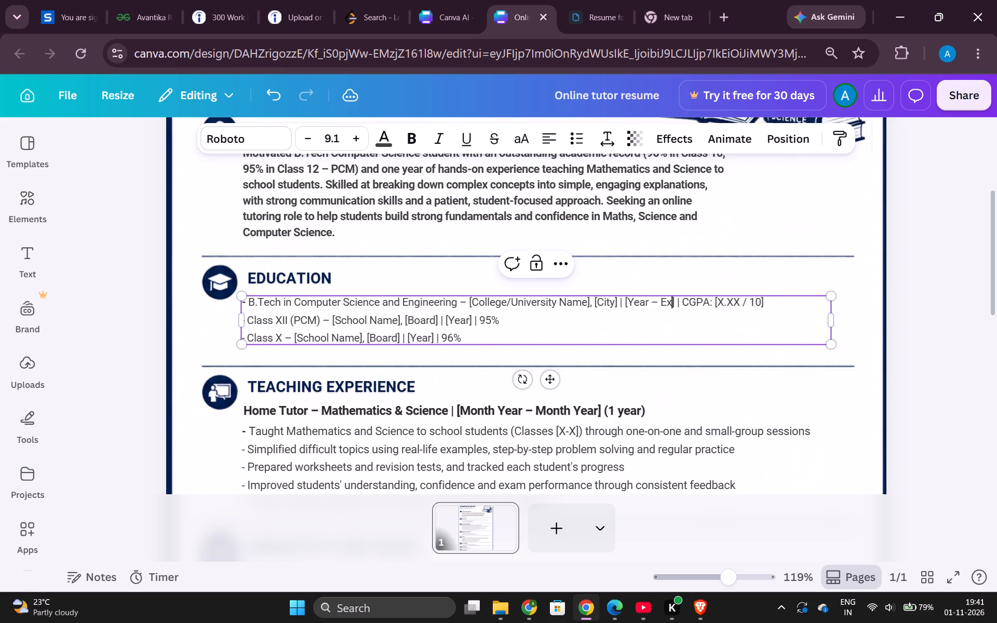
pyautogui.press('BackSpace')
pyautogui.press('BackSpace')
pyautogui.write('29')
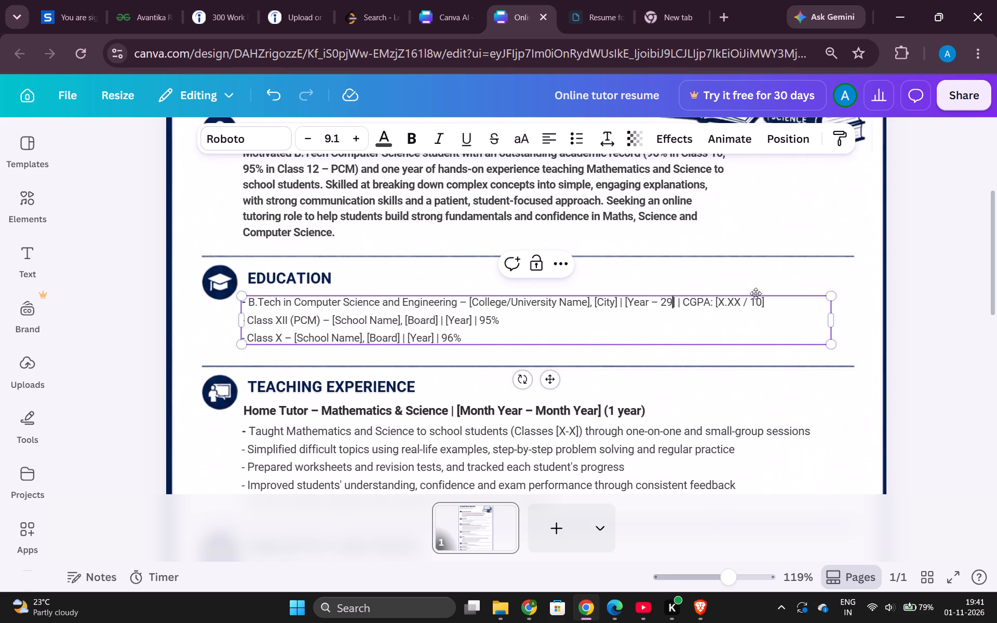
# Delete the CGPA entry and its separator from the end of the B.Tech line.
pyautogui.click(762, 303)
pyautogui.press('BackSpace')
pyautogui.press('BackSpace')
pyautogui.press('BackSpace')
pyautogui.press('BackSpace')
pyautogui.press('BackSpace')
pyautogui.press('BackSpace')
pyautogui.press('BackSpace')
pyautogui.press('BackSpace')
pyautogui.press('BackSpace')
pyautogui.press('BackSpace')
pyautogui.press('BackSpace')
pyautogui.press('BackSpace')
pyautogui.press('BackSpace')
pyautogui.press('BackSpace')
pyautogui.press('BackSpace')
pyautogui.press('BackSpace')
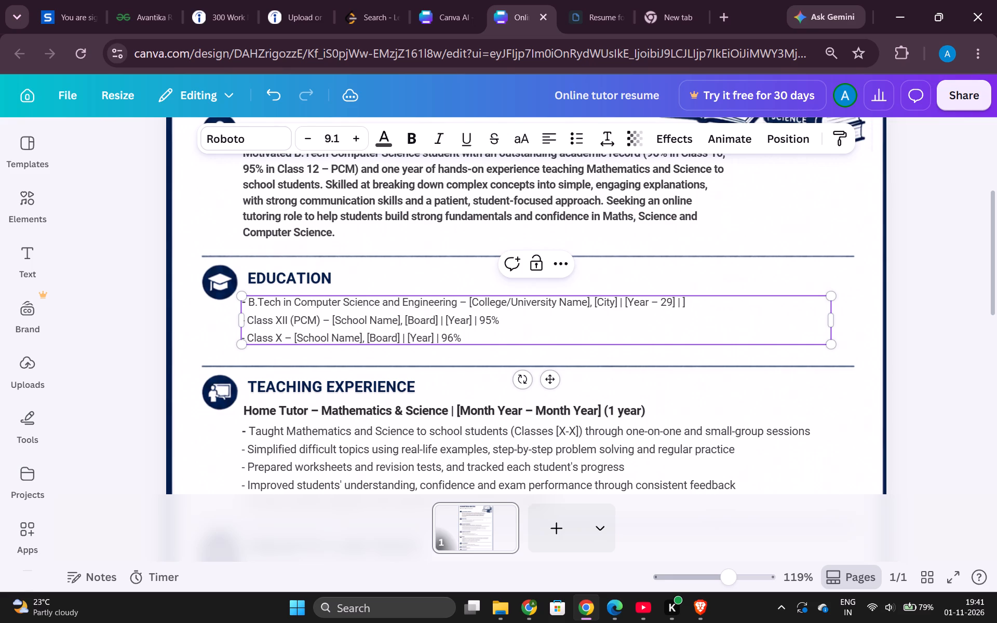
pyautogui.press('Right')
pyautogui.press('Left')
pyautogui.press('BackSpace')
pyautogui.press('BackSpace')
pyautogui.press('Right')
pyautogui.press('BackSpace')
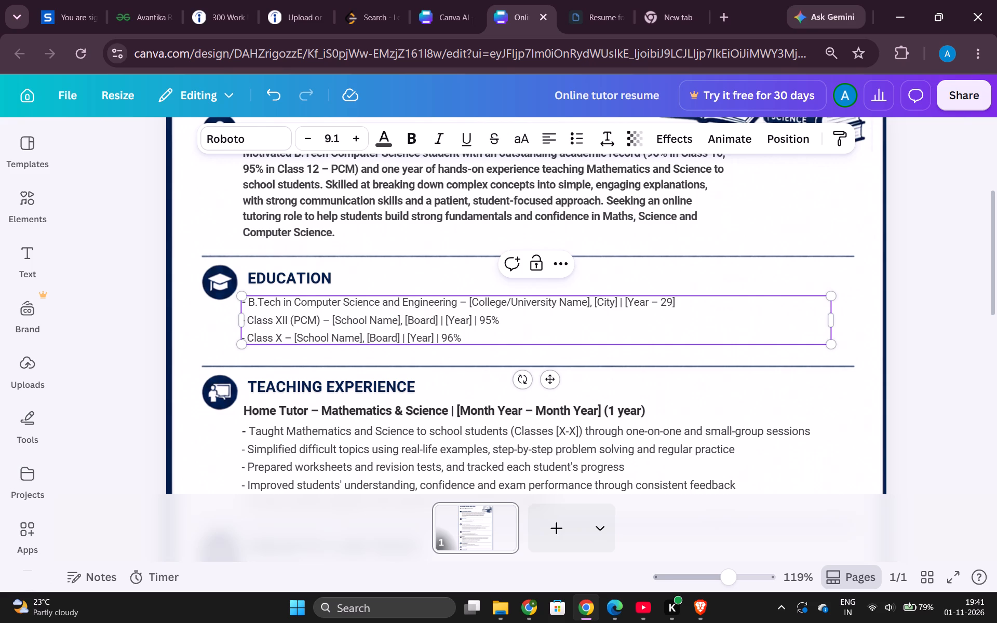
# Delete the "[College/University Name]" placeholder and the dash before it from the B.Tech line of the Education section.
pyautogui.click(587, 302)
pyautogui.press('Right')
pyautogui.press('BackSpace')
pyautogui.press('BackSpace')
pyautogui.press('BackSpace')
pyautogui.press('BackSpace')
pyautogui.press('BackSpace')
pyautogui.press('BackSpace')
pyautogui.press('BackSpace')
pyautogui.press('BackSpace')
pyautogui.press('BackSpace')
pyautogui.press('BackSpace')
pyautogui.press('BackSpace')
pyautogui.press('BackSpace')
pyautogui.press('BackSpace')
pyautogui.press('BackSpace')
pyautogui.press('BackSpace')
pyautogui.press('BackSpace')
pyautogui.press('BackSpace')
pyautogui.press('BackSpace')
pyautogui.press('BackSpace')
pyautogui.press('BackSpace')
pyautogui.press('BackSpace')
pyautogui.press('BackSpace')
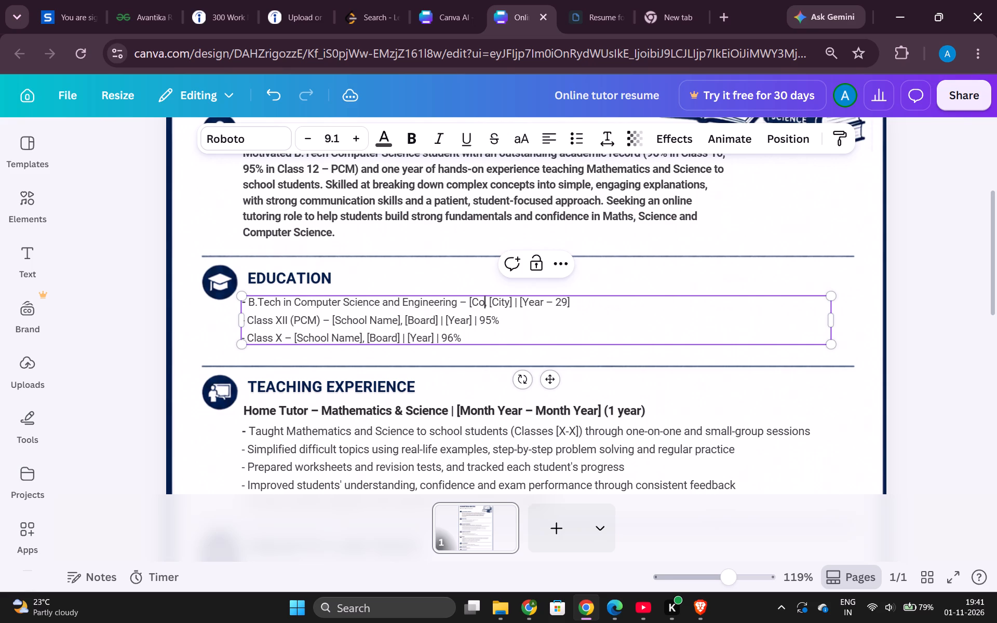
pyautogui.press('BackSpace')
pyautogui.press('BackSpace')
pyautogui.press('BackSpace')
pyautogui.press('BackSpace')
pyautogui.press('BackSpace')
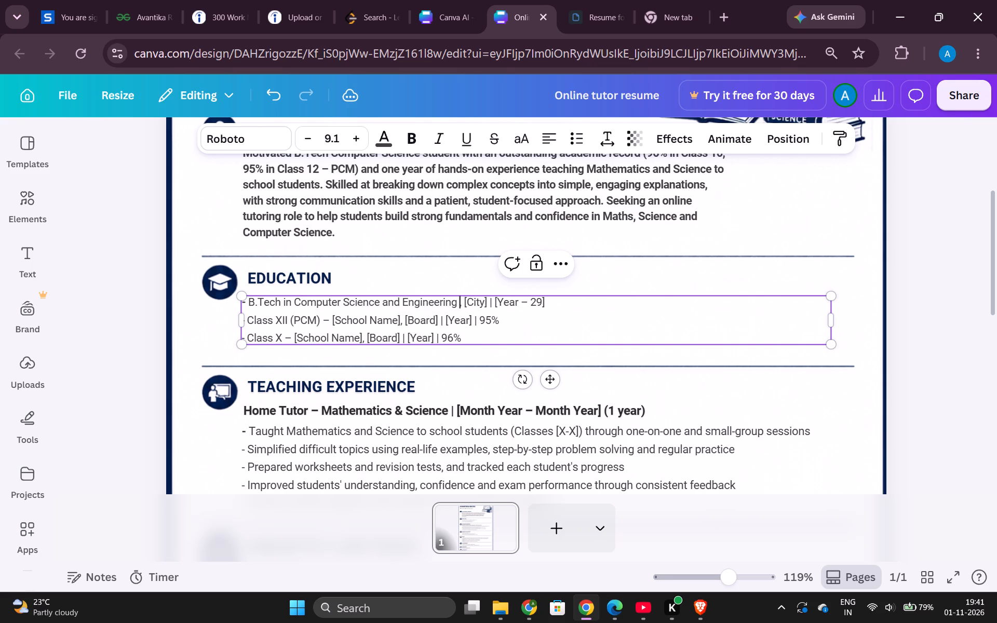
# Delete the "[City]" placeholder from the B.Tech line.
pyautogui.click(486, 302)
pyautogui.press('BackSpace')
pyautogui.press('BackSpace')
pyautogui.press('BackSpace')
pyautogui.press('BackSpace')
pyautogui.press('BackSpace')
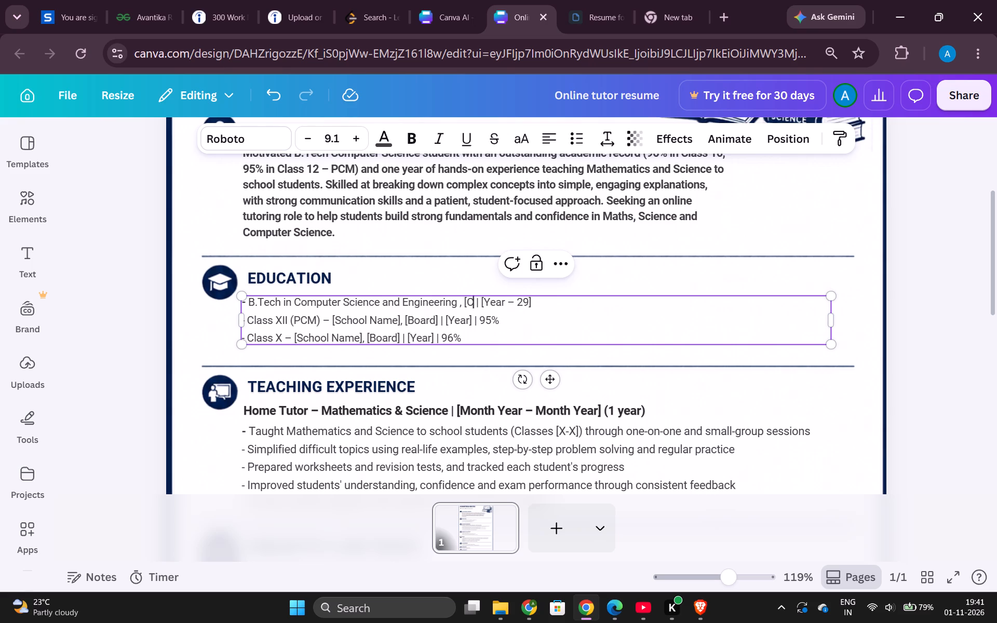
pyautogui.press('BackSpace')
# Delete the "[School Name]" placeholder from the Class XII (PCM) line.
pyautogui.click(399, 322)
pyautogui.press('BackSpace')
pyautogui.press('BackSpace')
pyautogui.press('BackSpace')
pyautogui.press('BackSpace')
pyautogui.press('BackSpace')
pyautogui.press('BackSpace')
pyautogui.press('BackSpace')
pyautogui.press('BackSpace')
pyautogui.press('BackSpace')
pyautogui.press('BackSpace')
pyautogui.press('BackSpace')
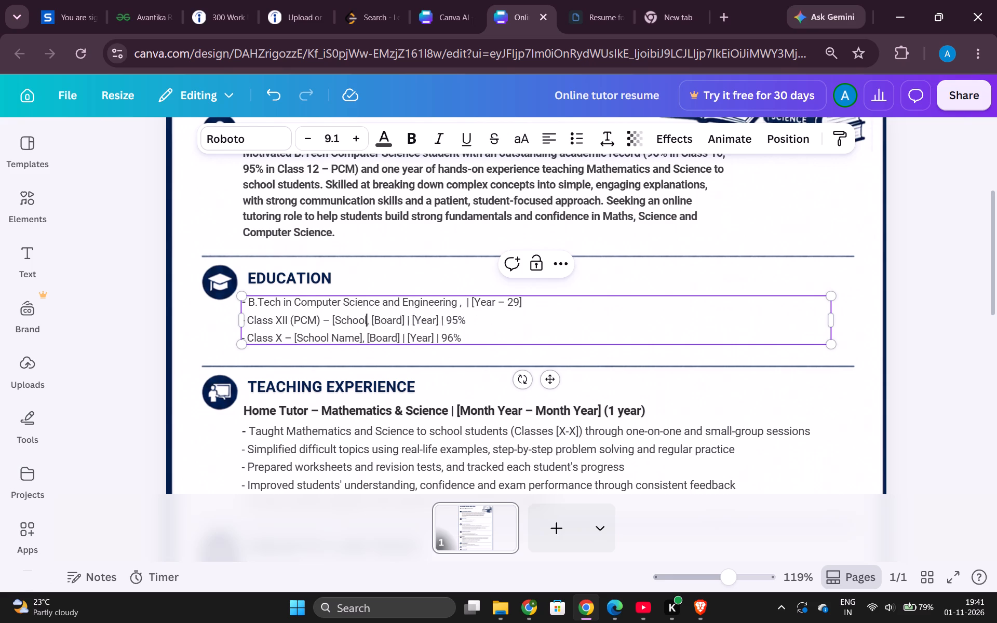
pyautogui.press('BackSpace')
pyautogui.press('BackSpace')
# Replace "Board" with CBSE inside the brackets of the Class XII line.
pyautogui.press('Right')
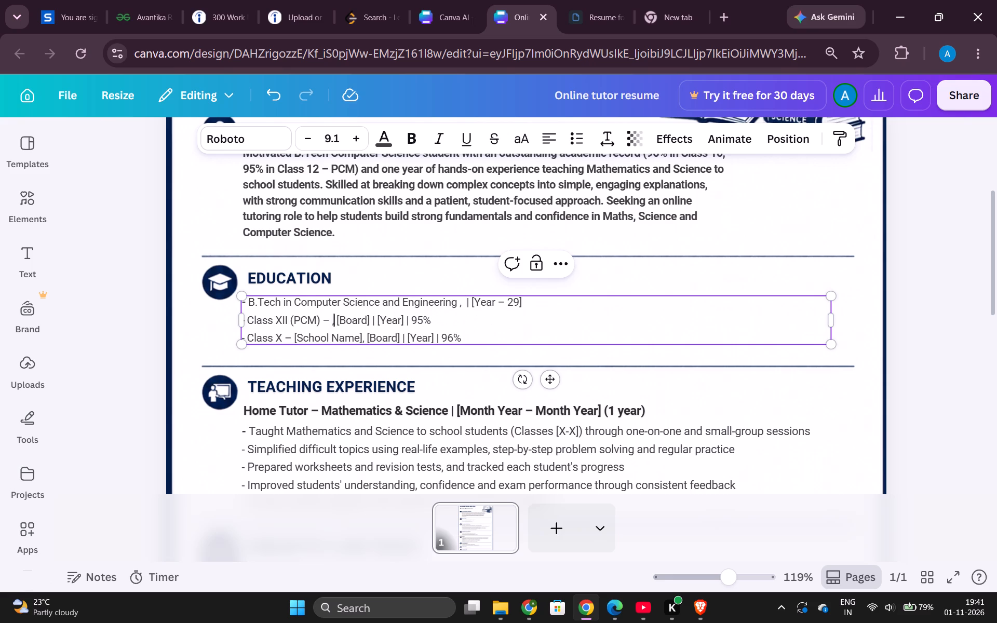
pyautogui.press('Right')
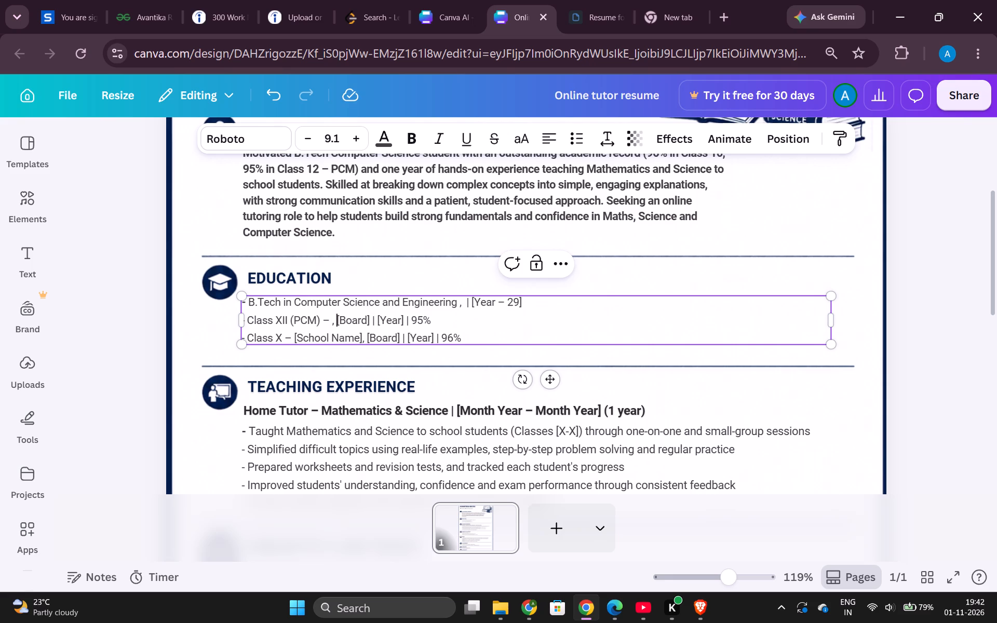
pyautogui.click(352, 318)
pyautogui.press('Right')
pyautogui.press('Right')
pyautogui.press('Right')
pyautogui.press('BackSpace')
pyautogui.press('BackSpace')
pyautogui.press('BackSpace')
pyautogui.press('BackSpace')
pyautogui.press('BackSpace')
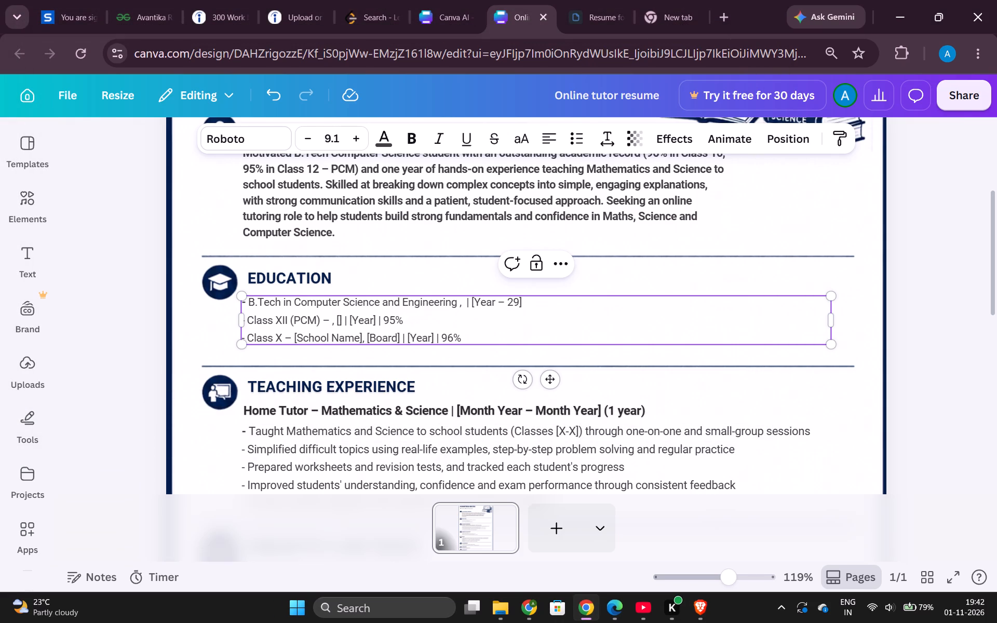
pyautogui.write('CBSE')
# Replace "Year" with 2024 inside the brackets of the Class XII line.
pyautogui.click(391, 316)
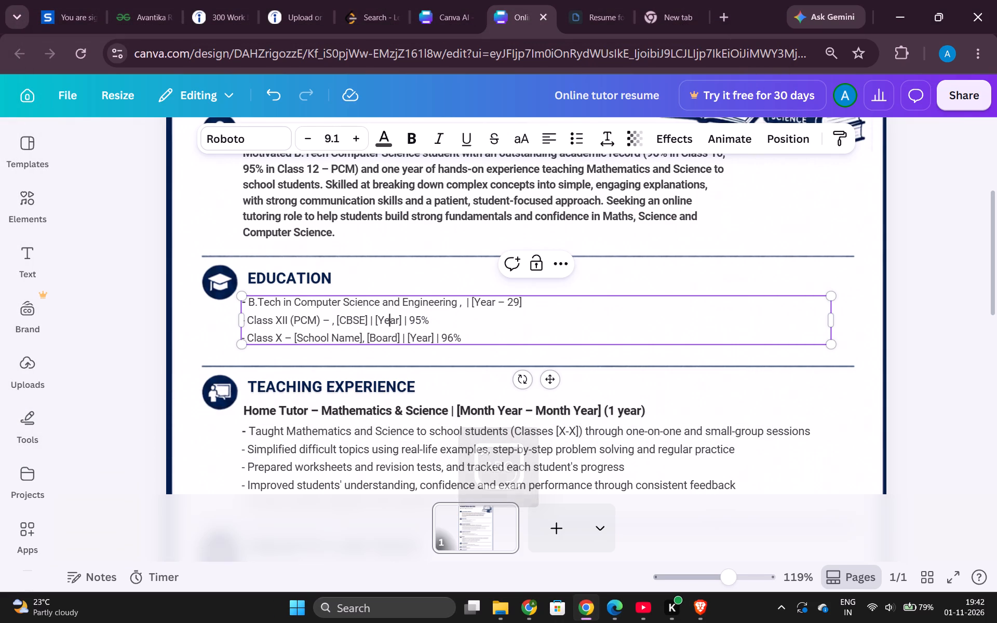
pyautogui.press('Right')
pyautogui.press('Right')
pyautogui.press('BackSpace')
pyautogui.press('BackSpace')
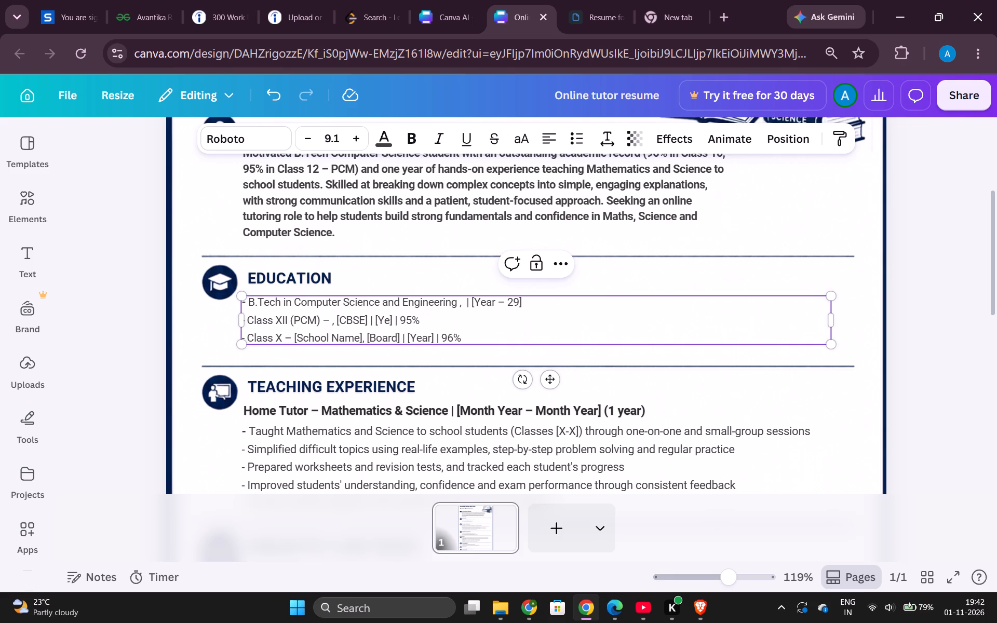
pyautogui.press('BackSpace')
pyautogui.press('BackSpace')
pyautogui.write('2024')
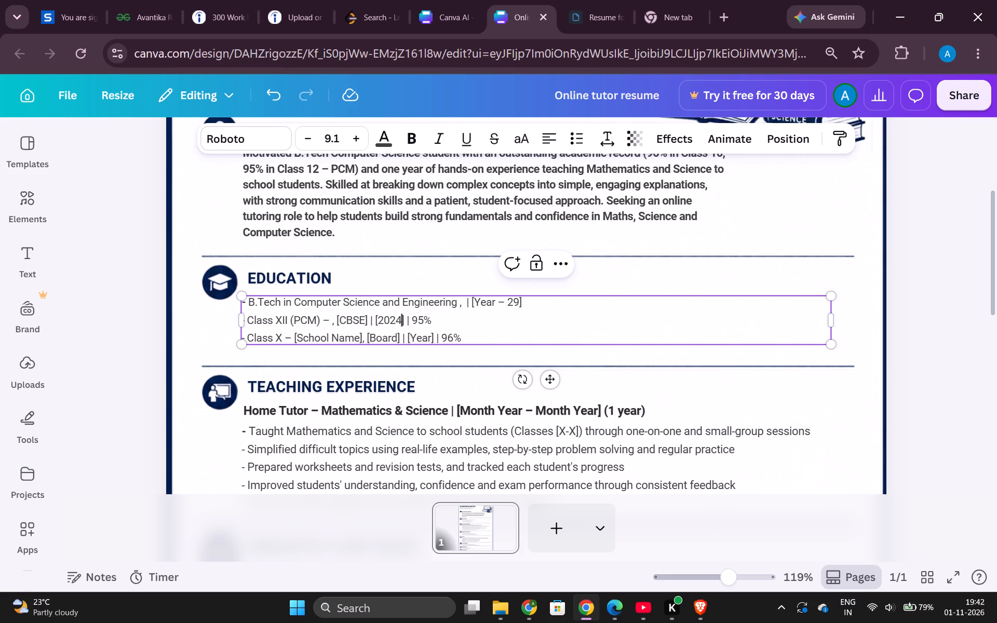
# Replace "Board" with CBSE inside the brackets of the Class X line.
pyautogui.click(393, 340)
pyautogui.press('Right')
pyautogui.press('BackSpace')
pyautogui.press('BackSpace')
pyautogui.press('BackSpace')
pyautogui.press('BackSpace')
pyautogui.press('BackSpace')
pyautogui.press('a')
pyautogui.press('BackSpace')
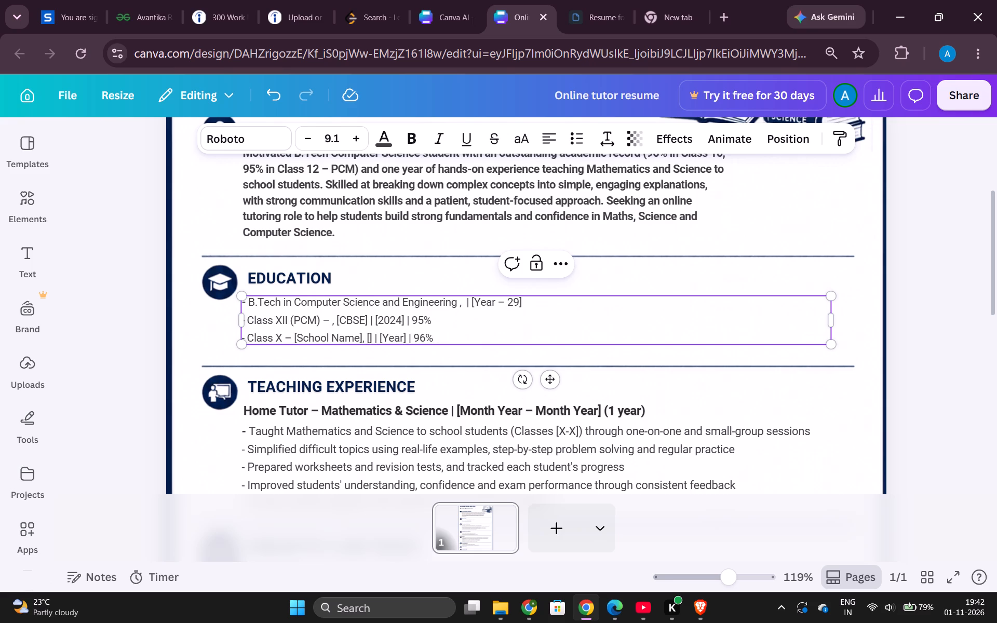
pyautogui.write('CBSE')
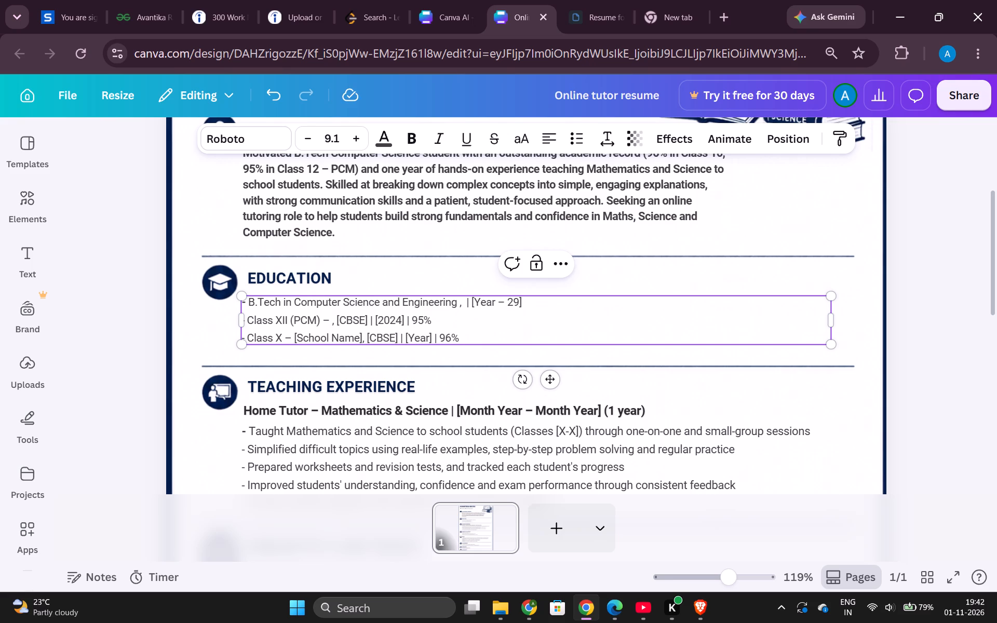
# Replace "Year" with 2022 inside the brackets of the Class X line.
pyautogui.click(419, 338)
pyautogui.press('Right')
pyautogui.press('Right')
pyautogui.press('BackSpace')
pyautogui.press('BackSpace')
pyautogui.press('BackSpace')
pyautogui.press('BackSpace')
pyautogui.write('2022')
# Delete the "[School Name]" placeholder and its trailing comma from the Class X line.
pyautogui.click(343, 338)
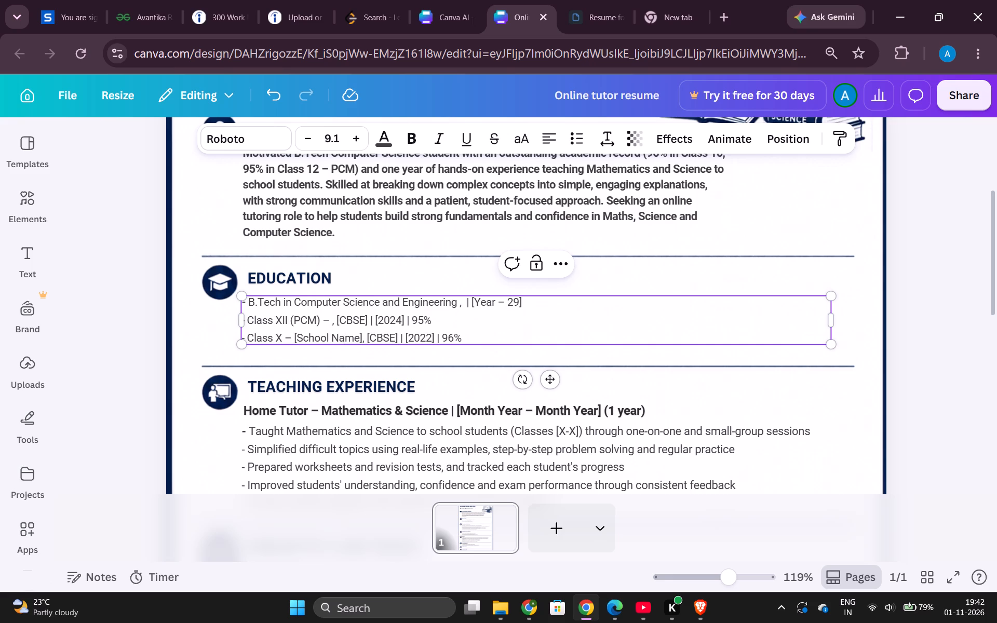
pyautogui.click(360, 342)
pyautogui.press('Down')
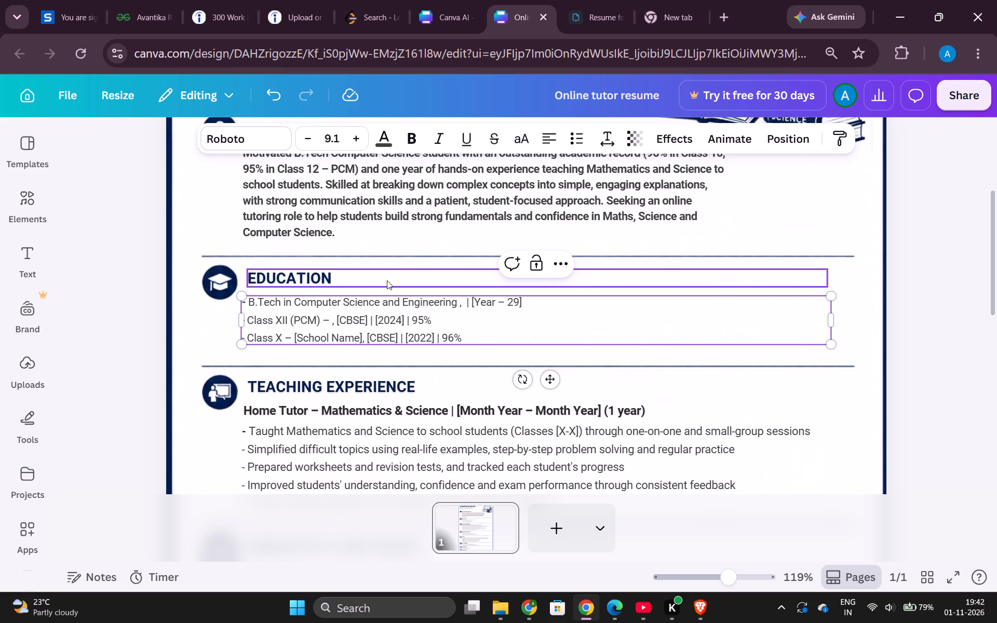
pyautogui.click(367, 338)
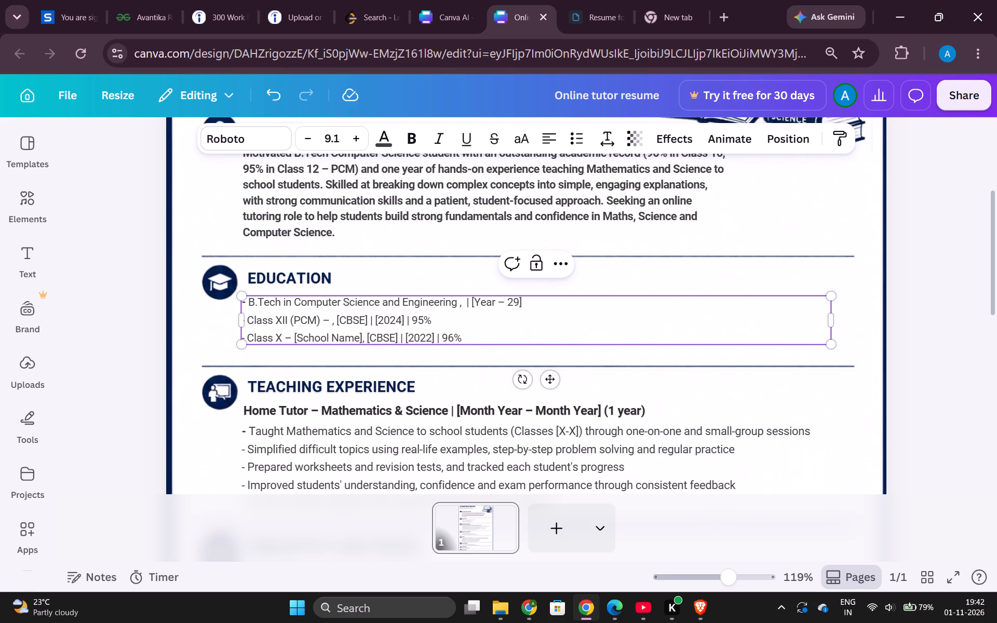
pyautogui.press('BackSpace')
pyautogui.press('BackSpace')
pyautogui.press('BackSpace')
pyautogui.press('BackSpace')
pyautogui.press('BackSpace')
pyautogui.press('BackSpace')
pyautogui.press('BackSpace')
pyautogui.press('BackSpace')
pyautogui.press('BackSpace')
pyautogui.press('BackSpace')
pyautogui.press('BackSpace')
pyautogui.press('BackSpace')
pyautogui.press('BackSpace')
pyautogui.press('BackSpace')
pyautogui.press('BackSpace')
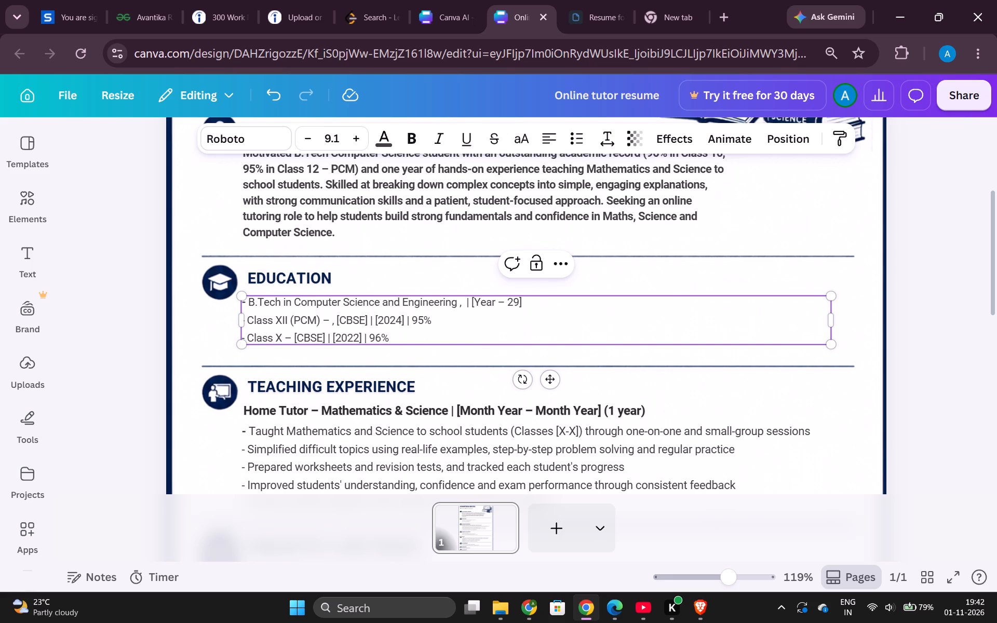
# Delete the stray comma before "[CBSE]" in the Class XII line.
pyautogui.click(332, 319)
pyautogui.press('Down')
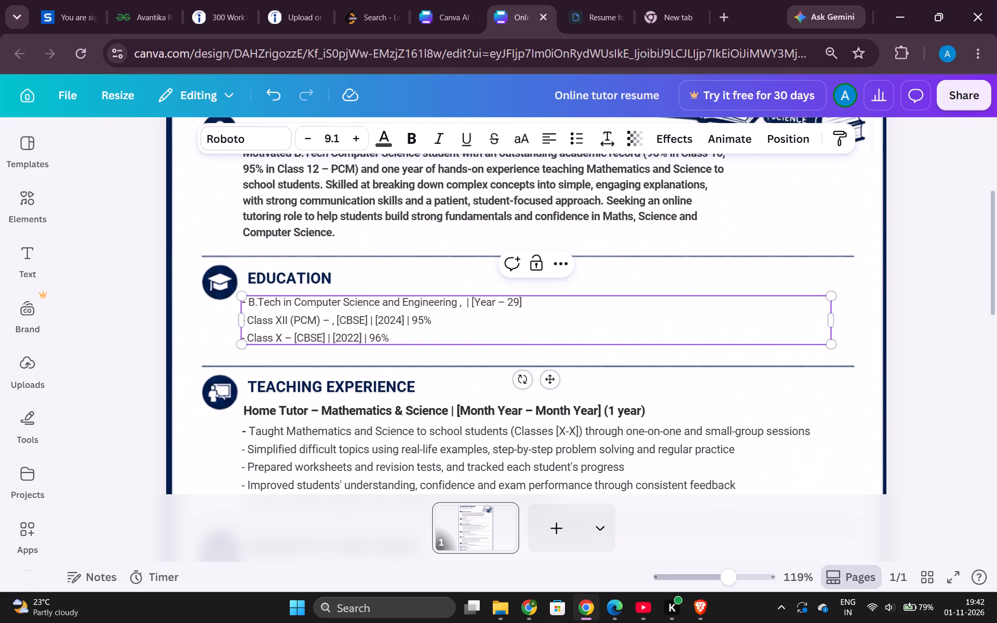
pyautogui.click(332, 319)
pyautogui.press('Right')
pyautogui.press('BackSpace')
# Delete the "[Month Year – Month Year]" placeholder from the Home Tutor heading under Teaching Experience, keeping "(1 year)".
pyautogui.scroll(-2, 405, 399)
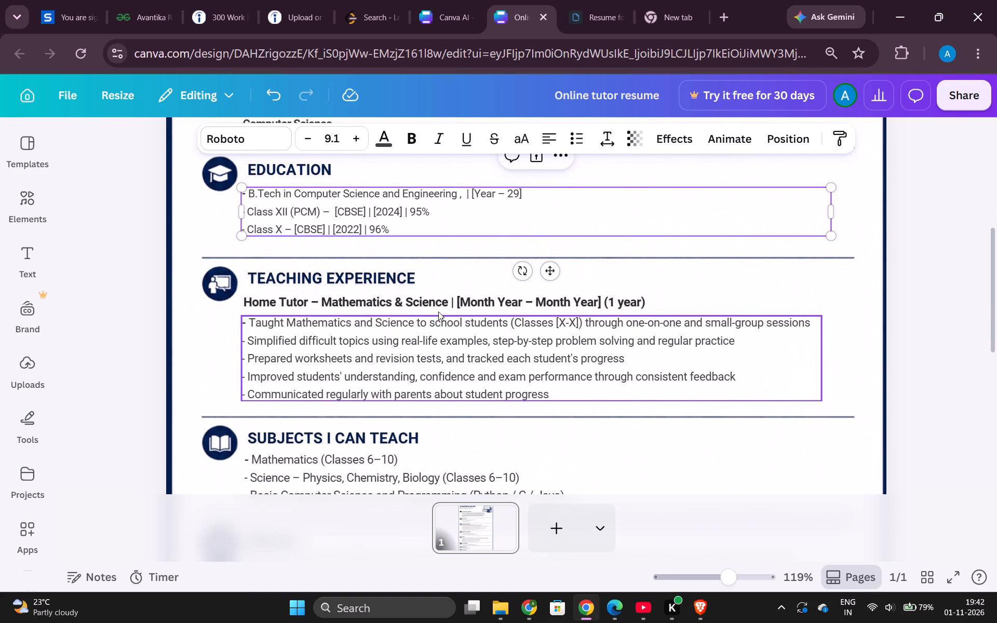
pyautogui.click(577, 296)
pyautogui.click(588, 299)
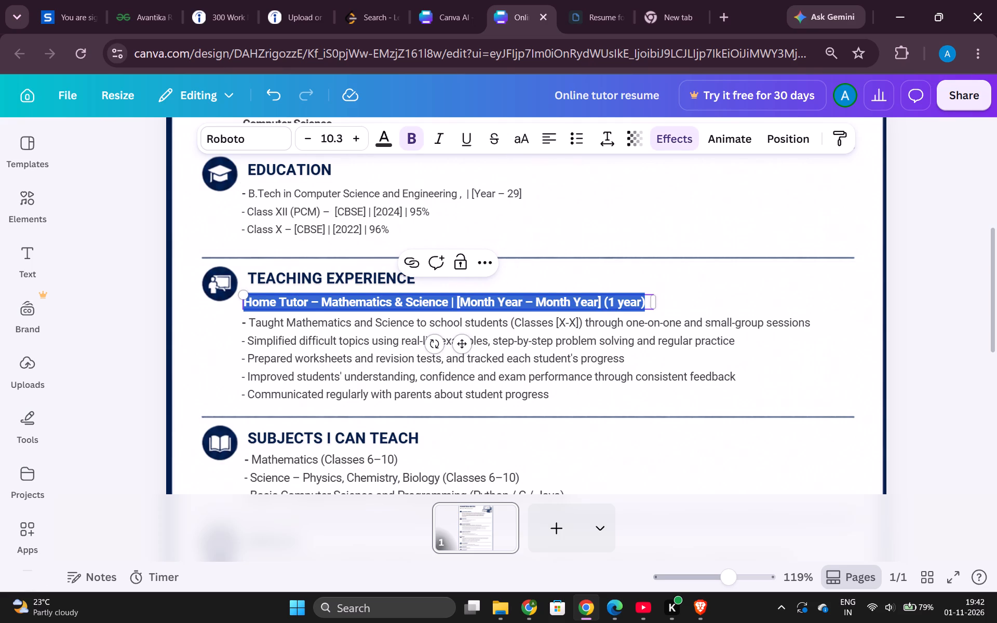
pyautogui.click(588, 299)
pyautogui.click(598, 305)
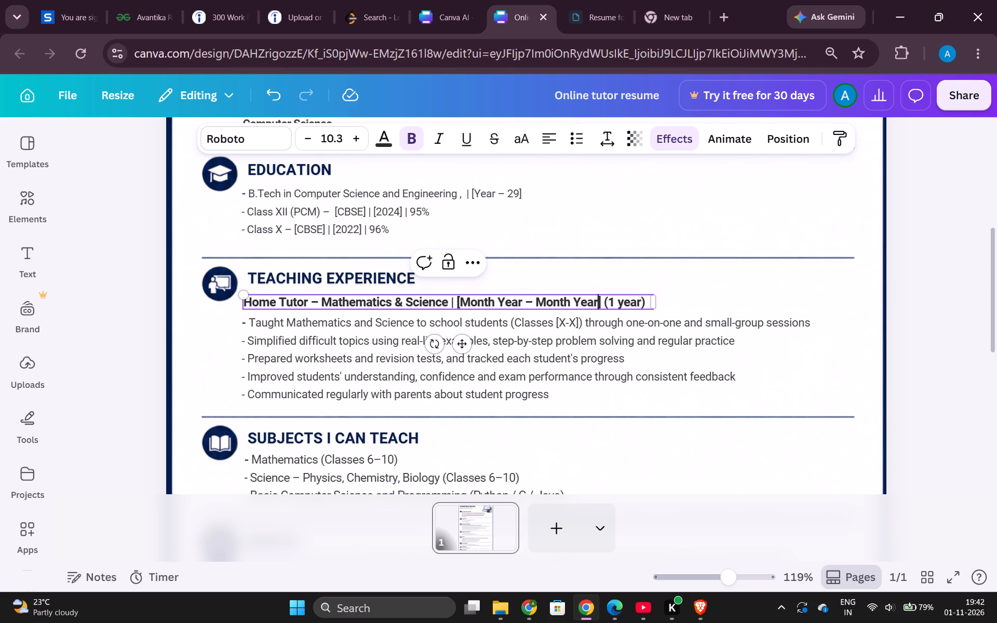
pyautogui.press('Right')
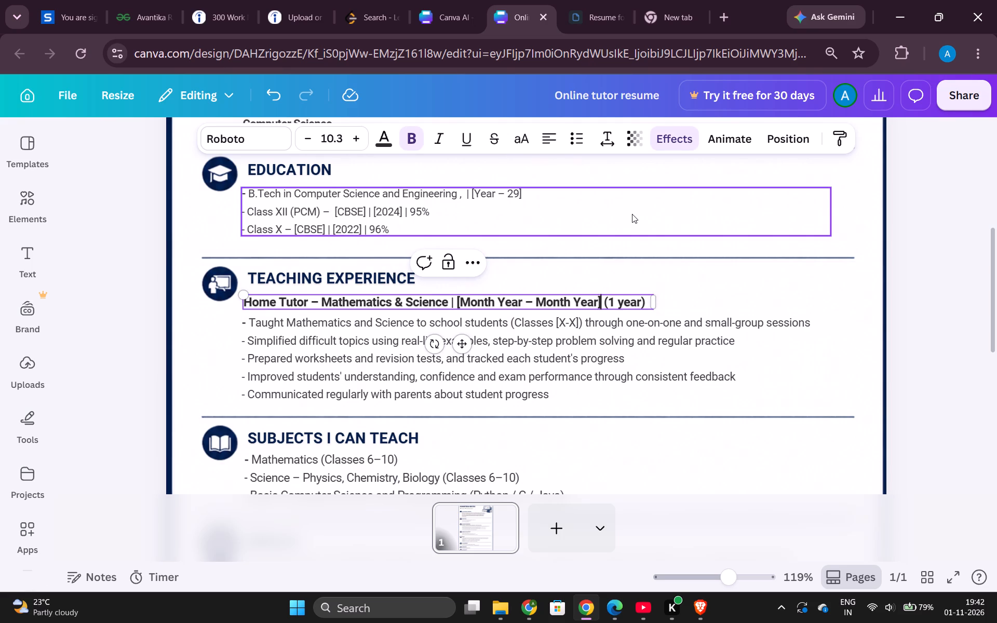
pyautogui.press('BackSpace')
pyautogui.press('BackSpace')
pyautogui.press('BackSpace')
pyautogui.press('BackSpace')
pyautogui.press('BackSpace')
pyautogui.press('BackSpace')
pyautogui.press('BackSpace')
pyautogui.press('BackSpace')
pyautogui.press('BackSpace')
pyautogui.press('BackSpace')
pyautogui.press('BackSpace')
pyautogui.press('BackSpace')
pyautogui.press('BackSpace')
pyautogui.press('BackSpace')
pyautogui.press('BackSpace')
pyautogui.press('BackSpace')
pyautogui.press('BackSpace')
pyautogui.press('BackSpace')
pyautogui.press('BackSpace')
pyautogui.press('BackSpace')
pyautogui.press('BackSpace')
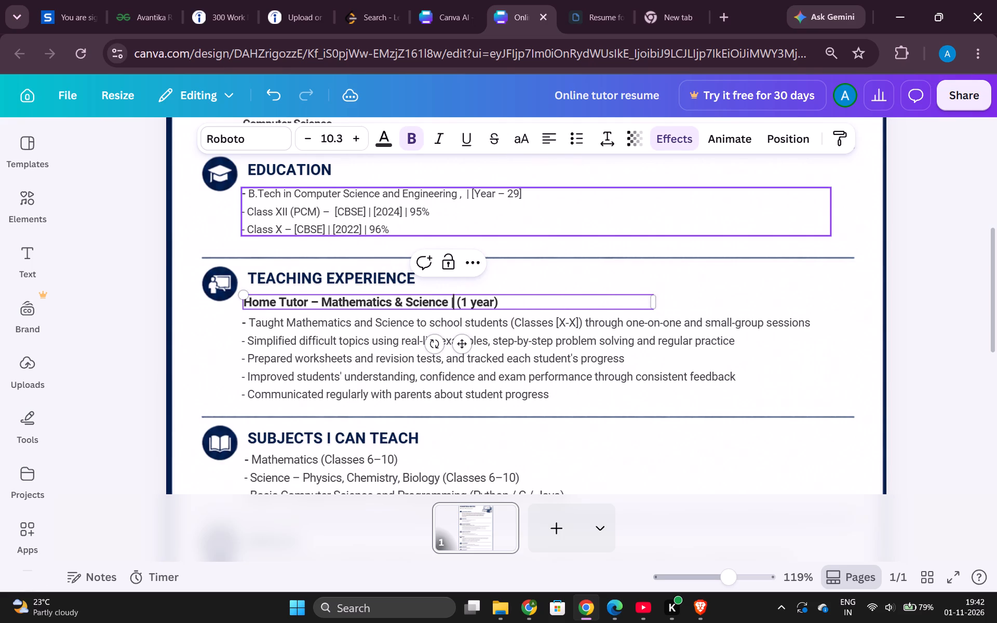
# Change the start of the class range to V in the first Teaching Experience bullet, so it reads "Classes [V-X]".
pyautogui.click(392, 350)
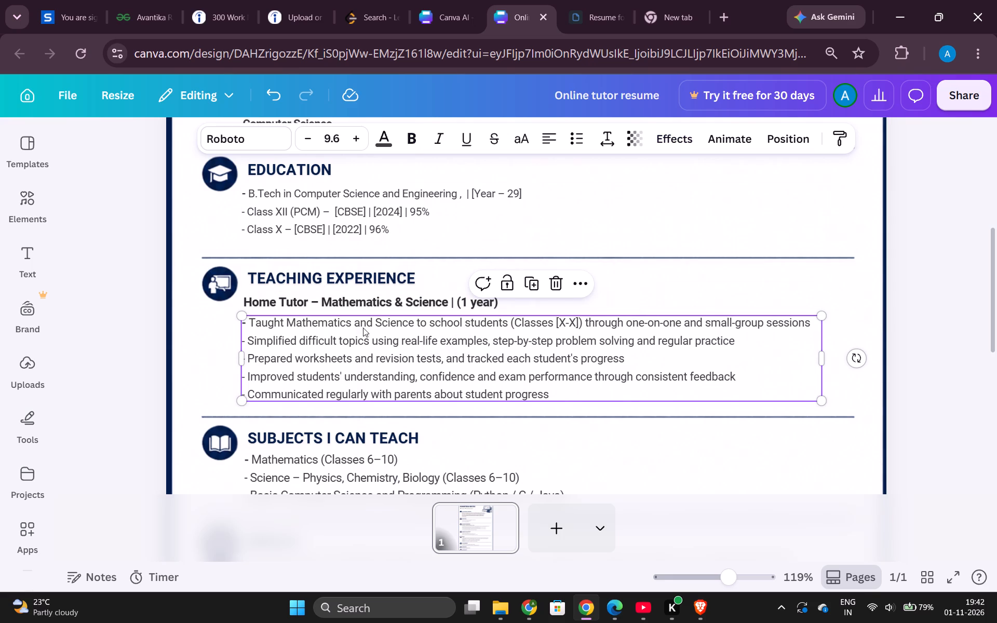
pyautogui.click(563, 319)
pyautogui.click(563, 319)
pyautogui.press('BackSpace')
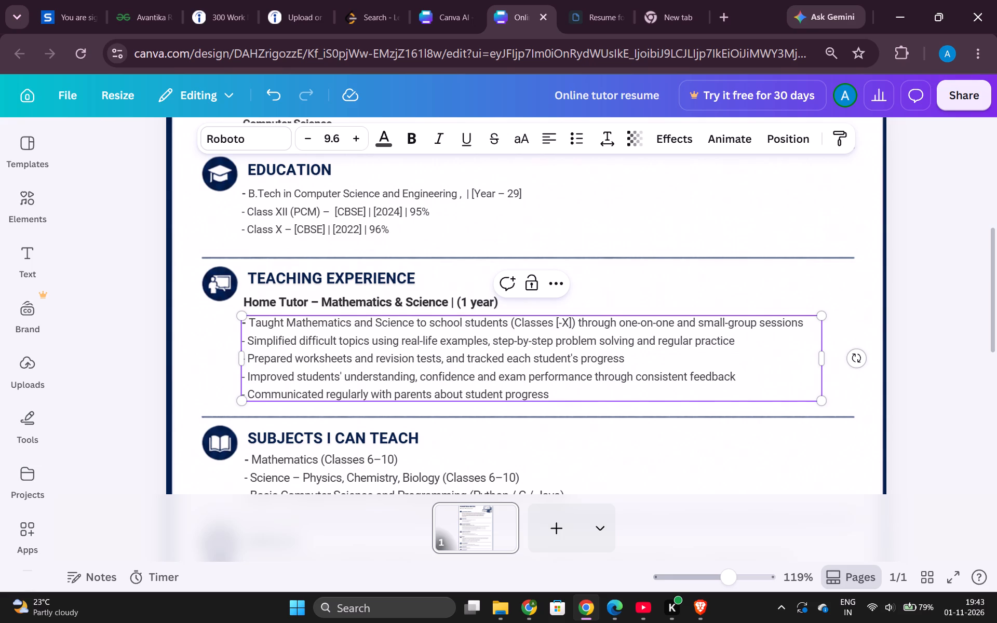
pyautogui.press('v')
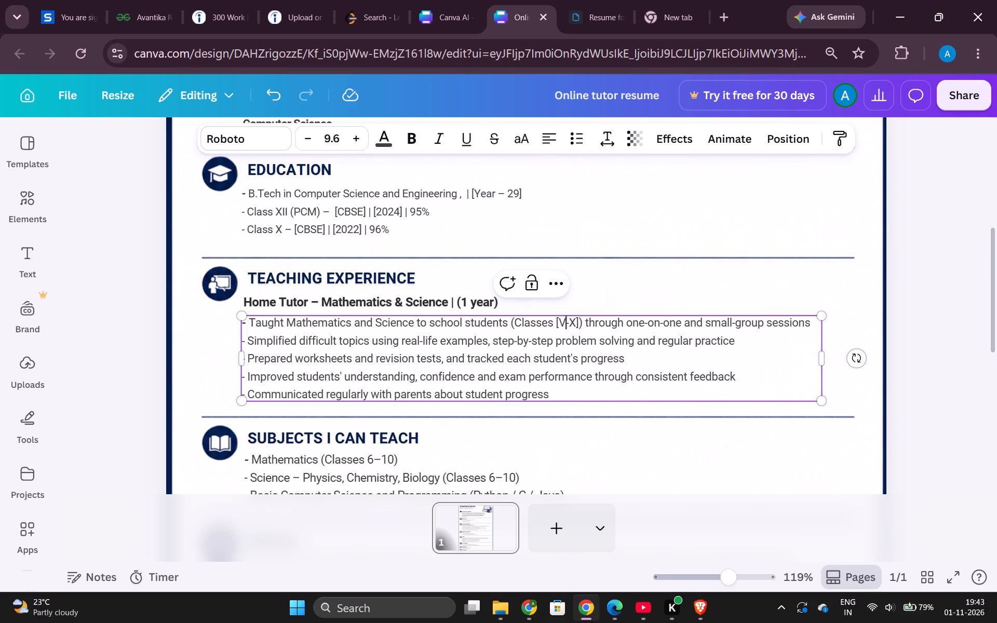
# Change the class range to 1–10 in the Mathematics and Science lines under Subjects I Can Teach.
pyautogui.scroll(-1, 394, 352)
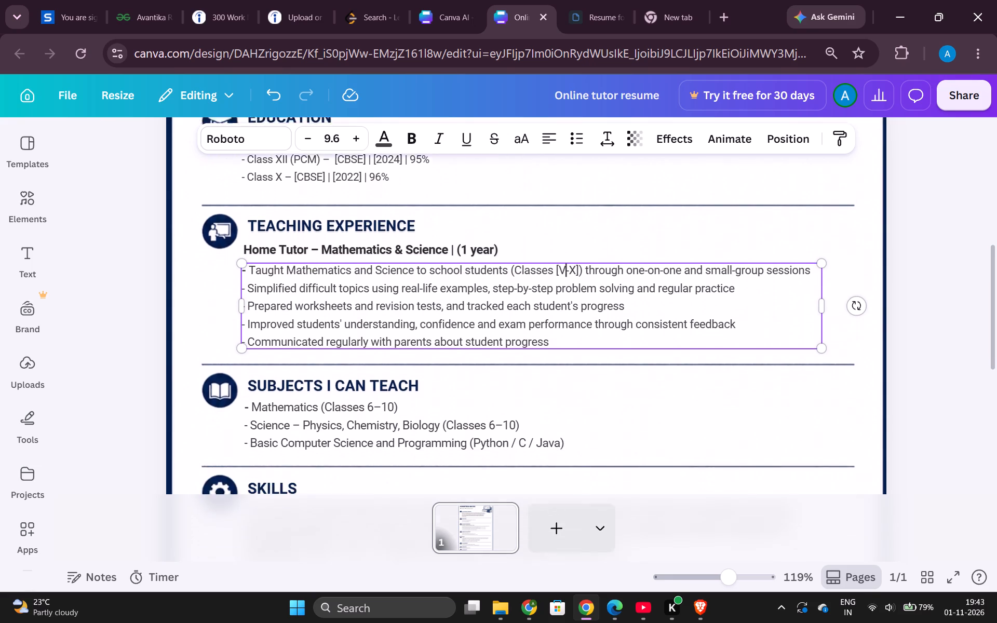
pyautogui.scroll(-2, 394, 352)
pyautogui.click(371, 364)
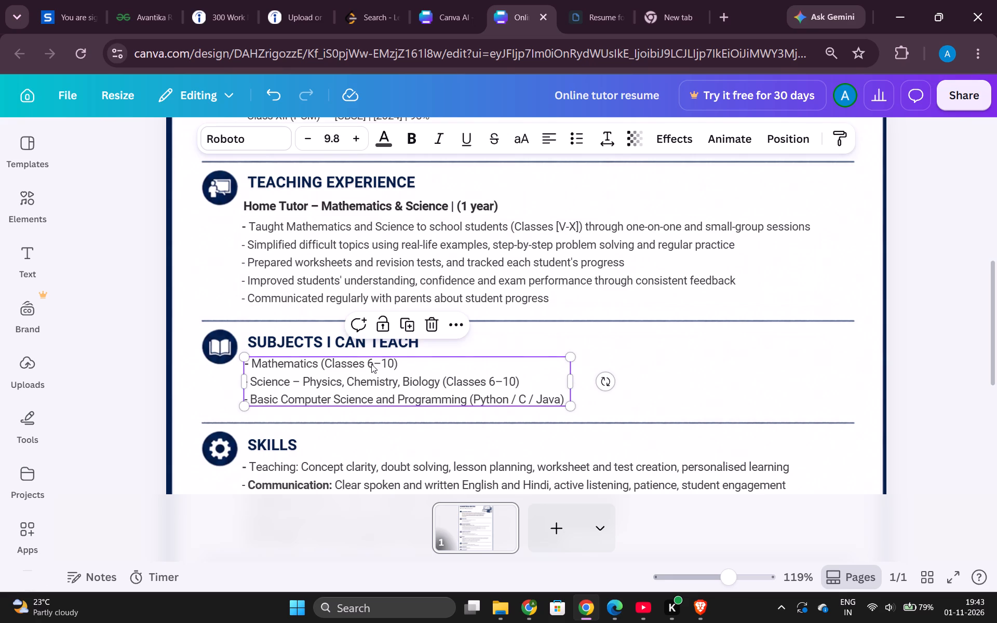
pyautogui.click(373, 364)
pyautogui.click(377, 360)
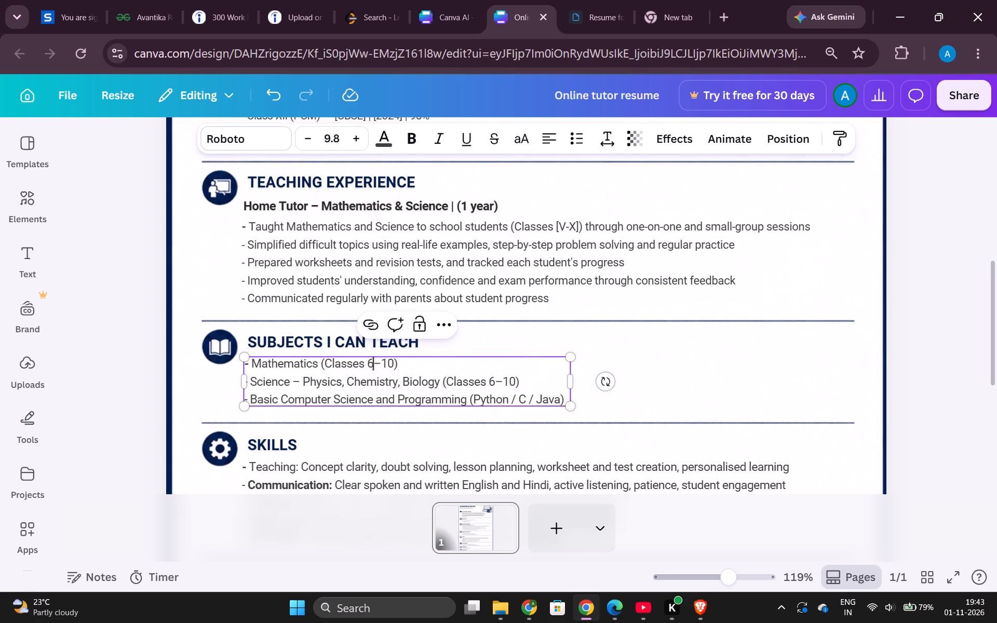
pyautogui.press('BackSpace')
pyautogui.press('1')
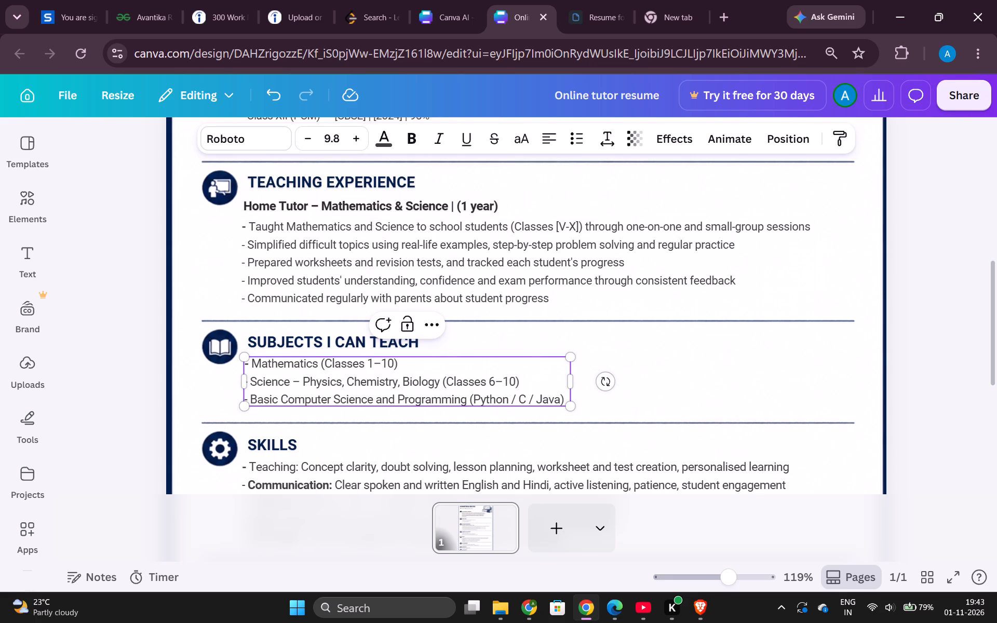
pyautogui.click(495, 383)
pyautogui.press('BackSpace')
pyautogui.press('1')
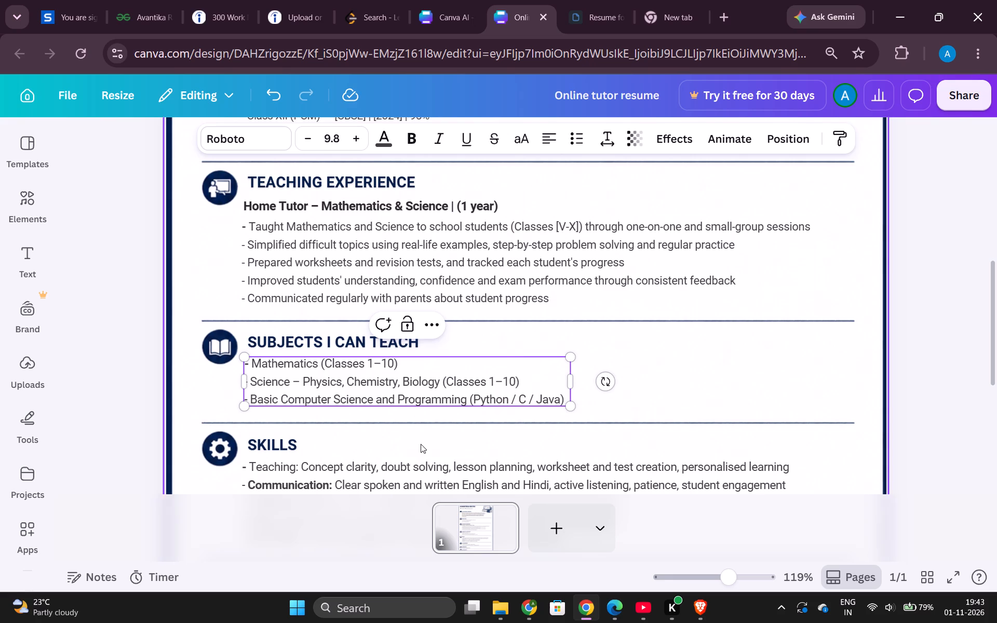
# Delete "(Python / C / Java)" from the Basic Computer Science and Programming line under Subjects I Can Teach.
pyautogui.click(510, 396)
pyautogui.press('BackSpace')
pyautogui.press('BackSpace')
pyautogui.press('BackSpace')
pyautogui.press('BackSpace')
pyautogui.press('BackSpace')
pyautogui.press('BackSpace')
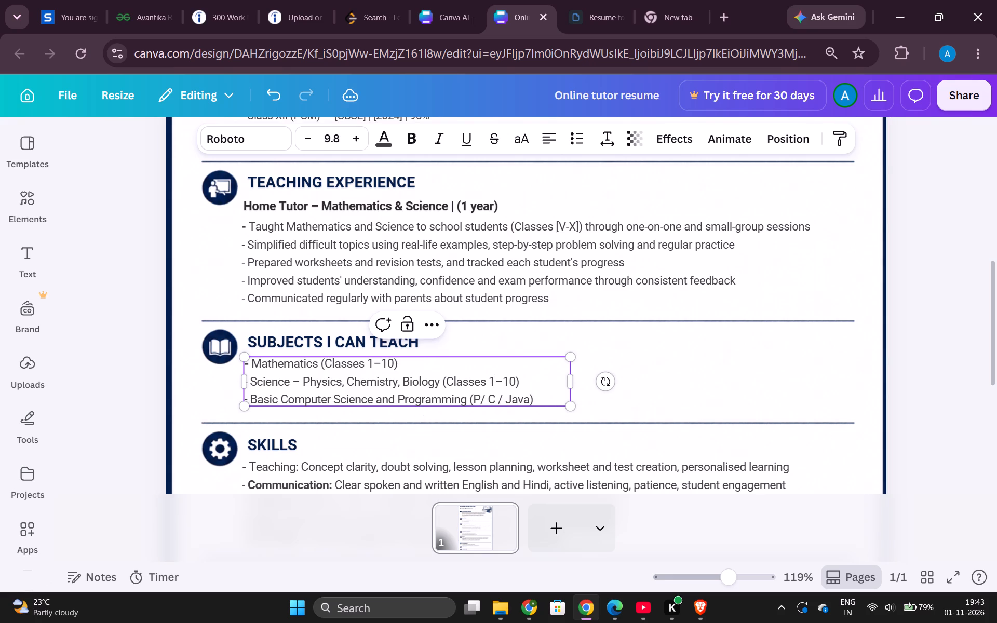
pyautogui.press('BackSpace')
pyautogui.click(510, 396)
pyautogui.press('Right')
pyautogui.press('Right')
pyautogui.press('BackSpace')
pyautogui.press('Right')
pyautogui.press('BackSpace')
pyautogui.press('BackSpace')
pyautogui.press('BackSpace')
pyautogui.press('BackSpace')
pyautogui.press('BackSpace')
pyautogui.press('BackSpace')
pyautogui.press('BackSpace')
pyautogui.press('BackSpace')
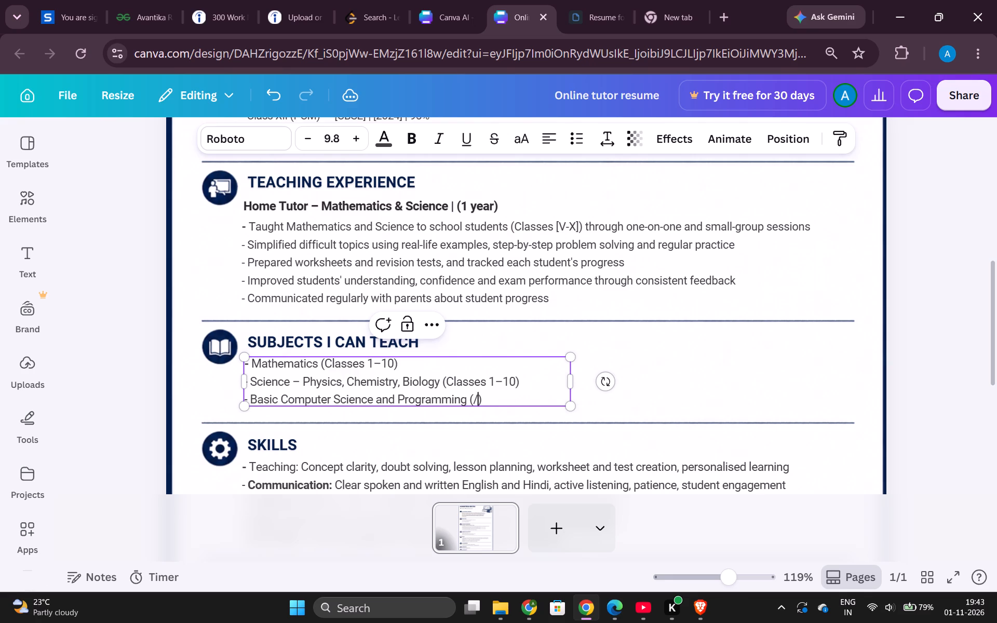
pyautogui.press('BackSpace')
pyautogui.press('Right')
pyautogui.press('BackSpace')
pyautogui.press('BackSpace')
# Replace "MS Office/Google Workspace" in the Technical line under Skills with "AWS, Linux, Webdev".
pyautogui.scroll(-2, 510, 396)
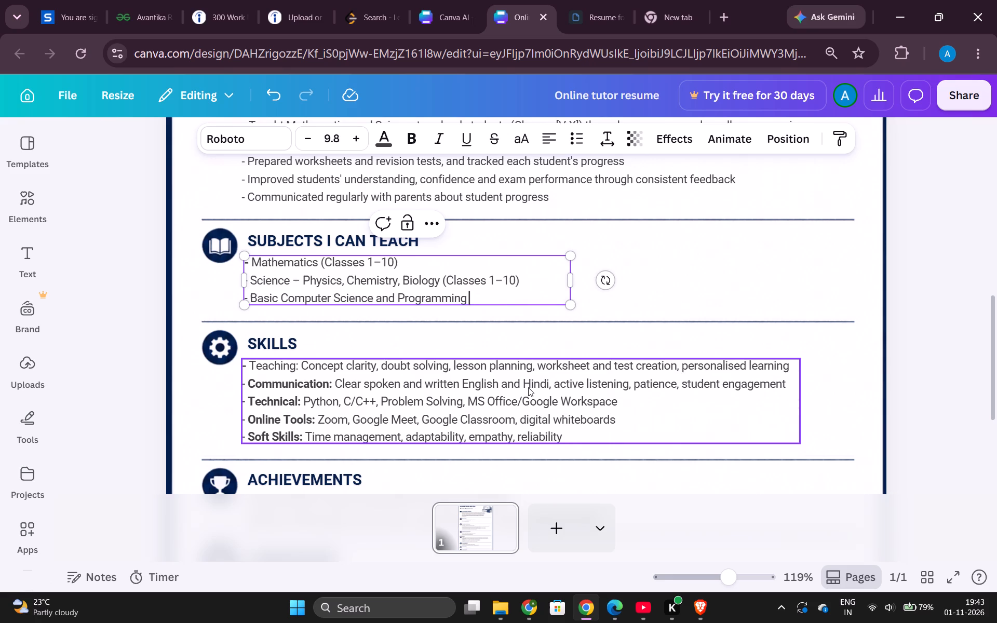
pyautogui.scroll(-1, 528, 387)
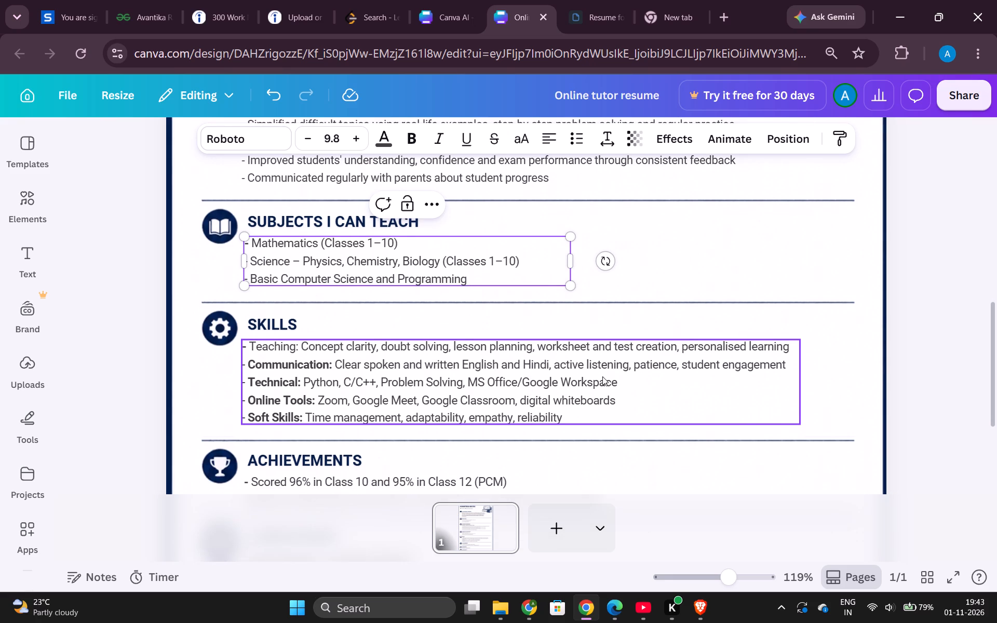
pyautogui.click(614, 383)
pyautogui.click(614, 383)
pyautogui.click(614, 383)
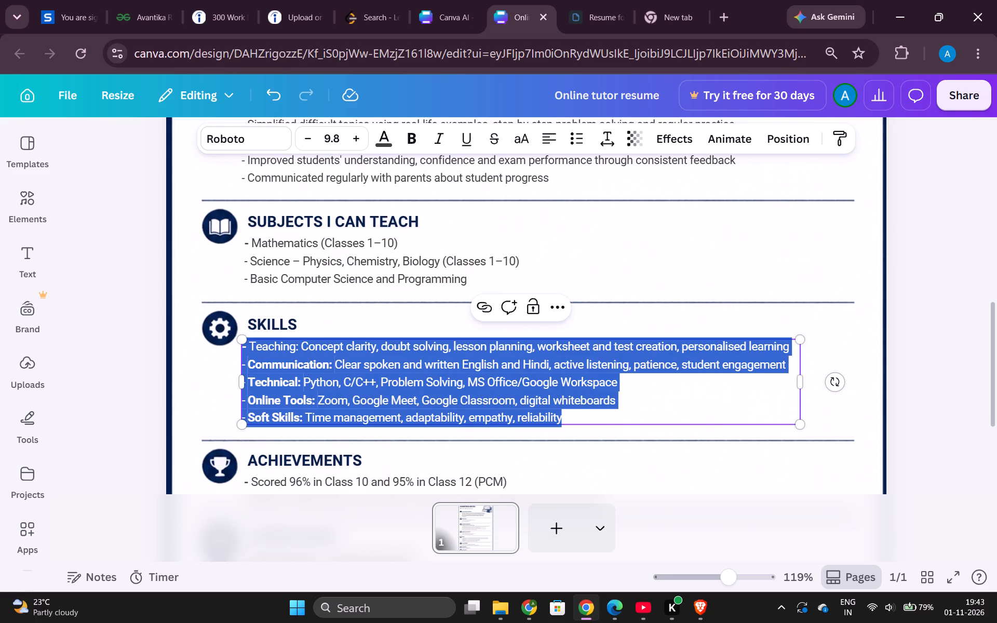
pyautogui.press('BackSpace')
pyautogui.press('BackSpace')
pyautogui.press('BackSpace')
pyautogui.press('BackSpace')
pyautogui.press('BackSpace')
pyautogui.press('BackSpace')
pyautogui.press('BackSpace')
pyautogui.press('BackSpace')
pyautogui.press('BackSpace')
pyautogui.press('BackSpace')
pyautogui.press('BackSpace')
pyautogui.press('BackSpace')
pyautogui.press('BackSpace')
pyautogui.press('BackSpace')
pyautogui.press('BackSpace')
pyautogui.press('BackSpace')
pyautogui.press('BackSpace')
pyautogui.press('BackSpace')
pyautogui.press('BackSpace')
pyautogui.press('BackSpace')
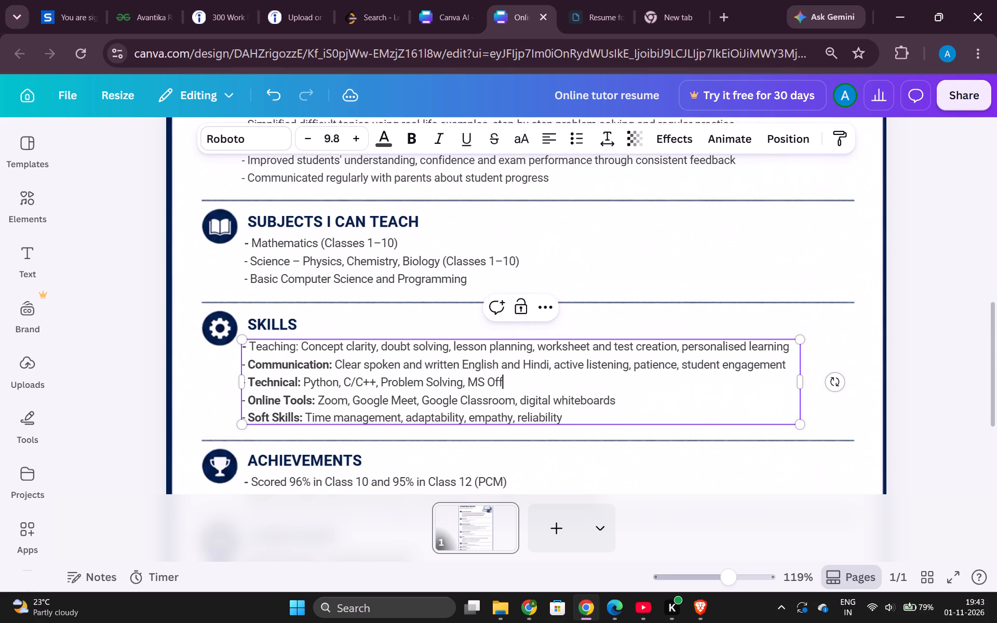
pyautogui.press('BackSpace')
pyautogui.press('BackSpace')
pyautogui.press('BackSpace')
pyautogui.press('BackSpace')
pyautogui.press('BackSpace')
pyautogui.press('BackSpace')
pyautogui.write('AWS')
pyautogui.write(', L')
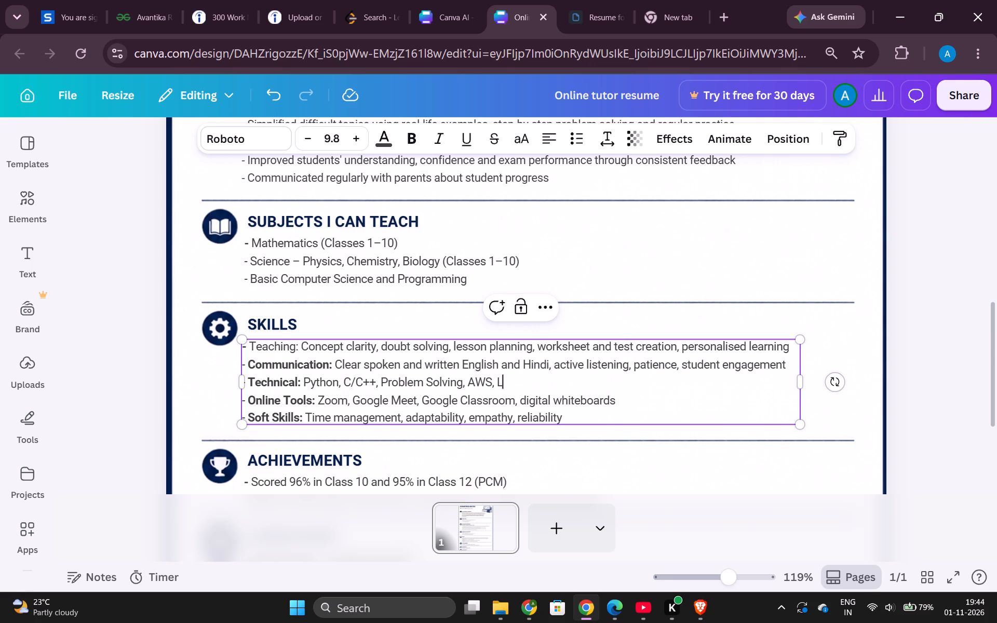
pyautogui.write('inux')
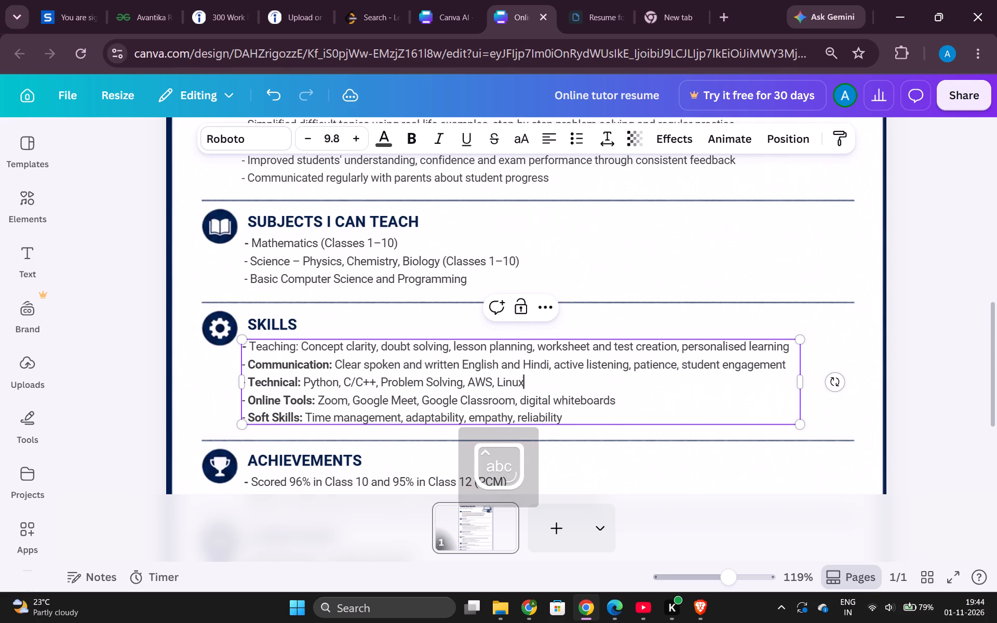
pyautogui.press(',')
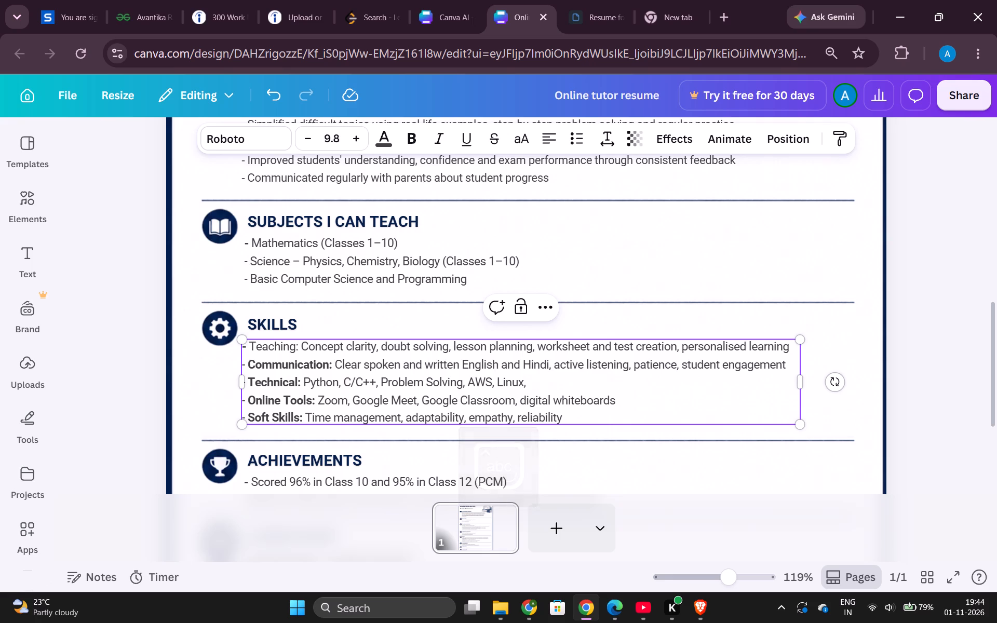
pyautogui.press('BackSpace')
pyautogui.write(',')
pyautogui.press('space')
pyautogui.write('WE')
pyautogui.press('BackSpace')
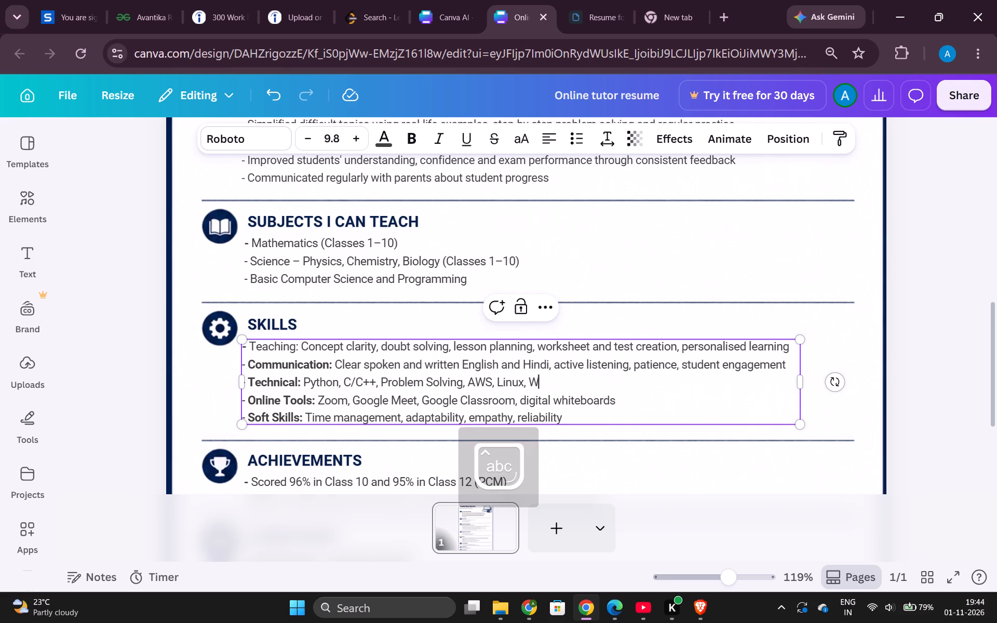
pyautogui.write('ebdev')
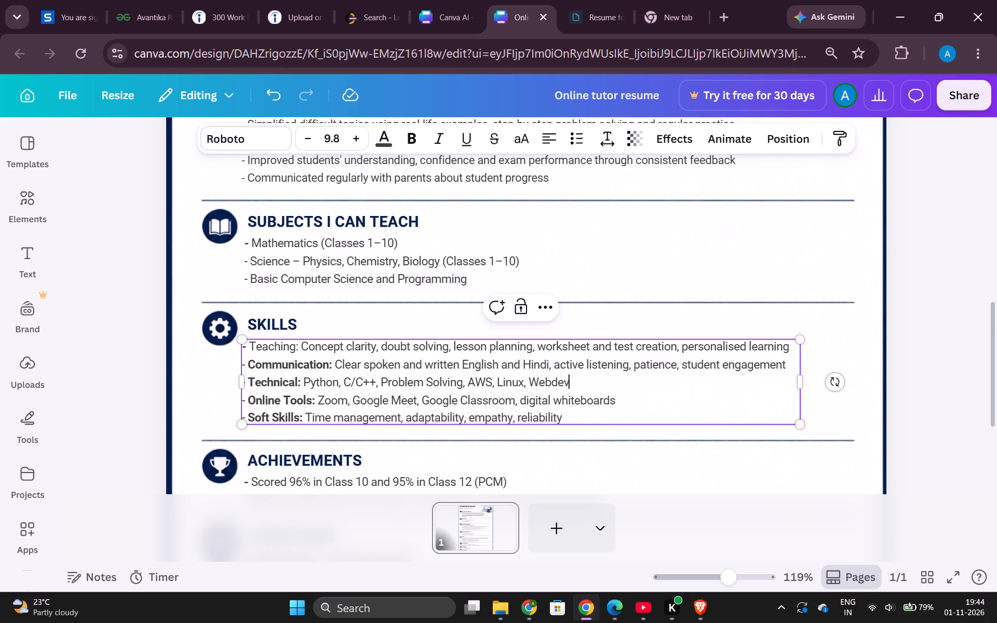
# Replace the "[Add any Olympiad, scholarship, competition, or college achievement]" placeholder under Achievements with "National level in youth parliament".
pyautogui.scroll(-2, 364, 452)
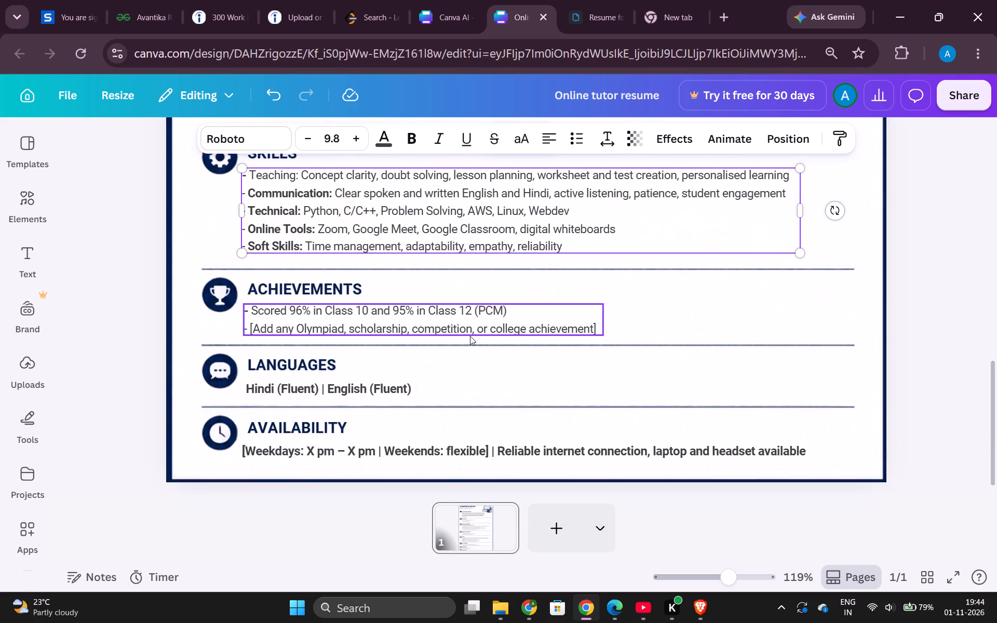
pyautogui.click(495, 327)
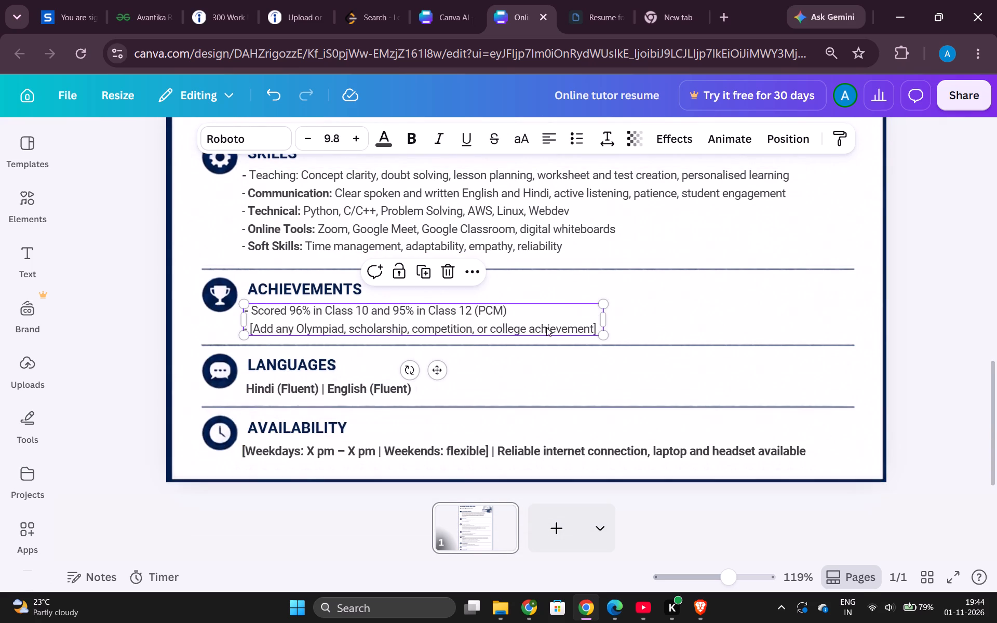
pyautogui.click(586, 329)
pyautogui.click(586, 329)
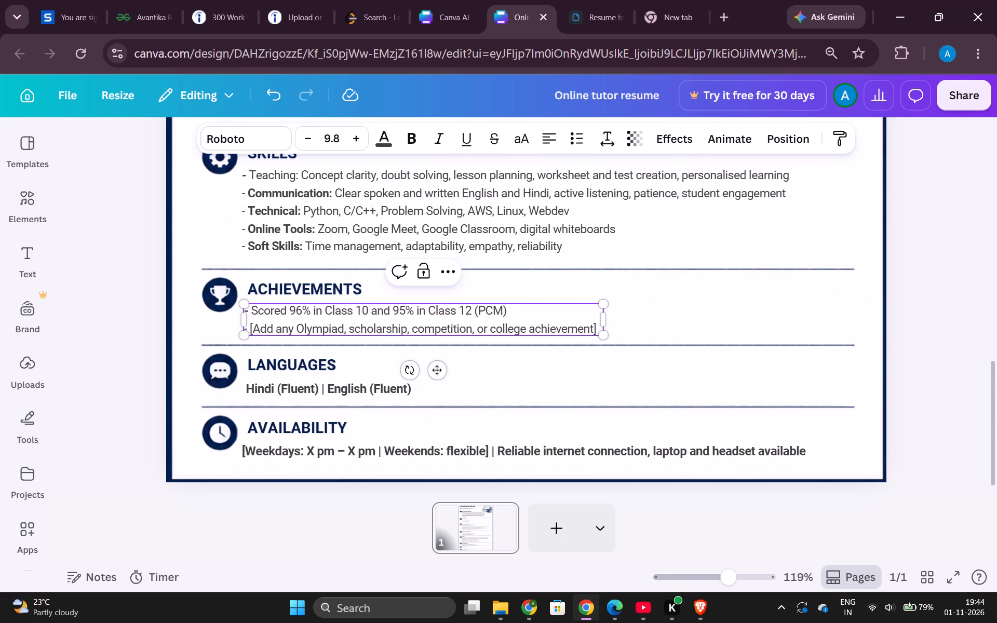
pyautogui.moveTo(597, 327); pyautogui.dragTo(263, 342)
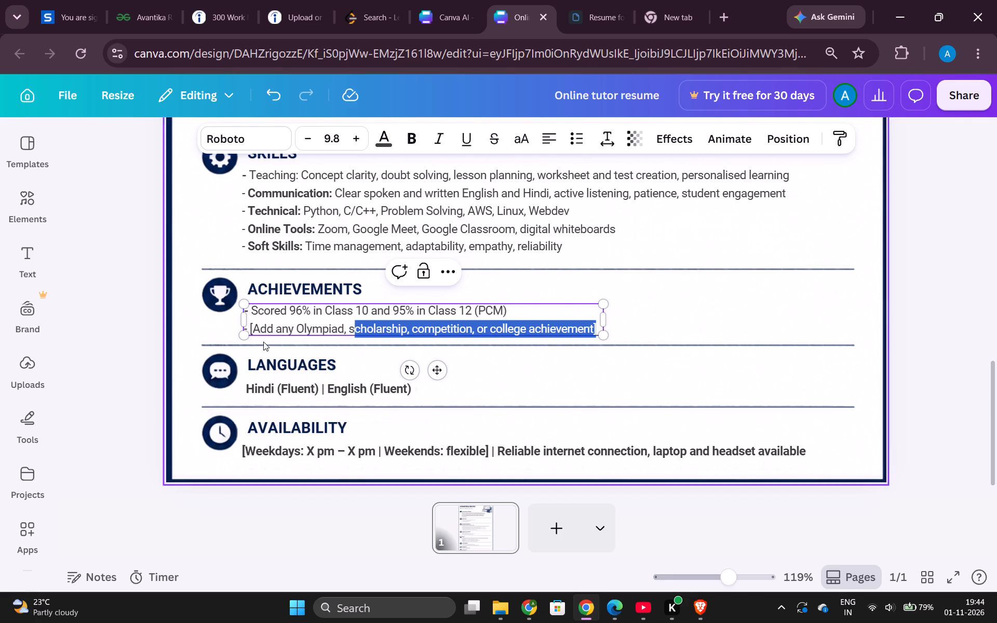
pyautogui.moveTo(263, 342); pyautogui.dragTo(250, 333)
pyautogui.press('BackSpace')
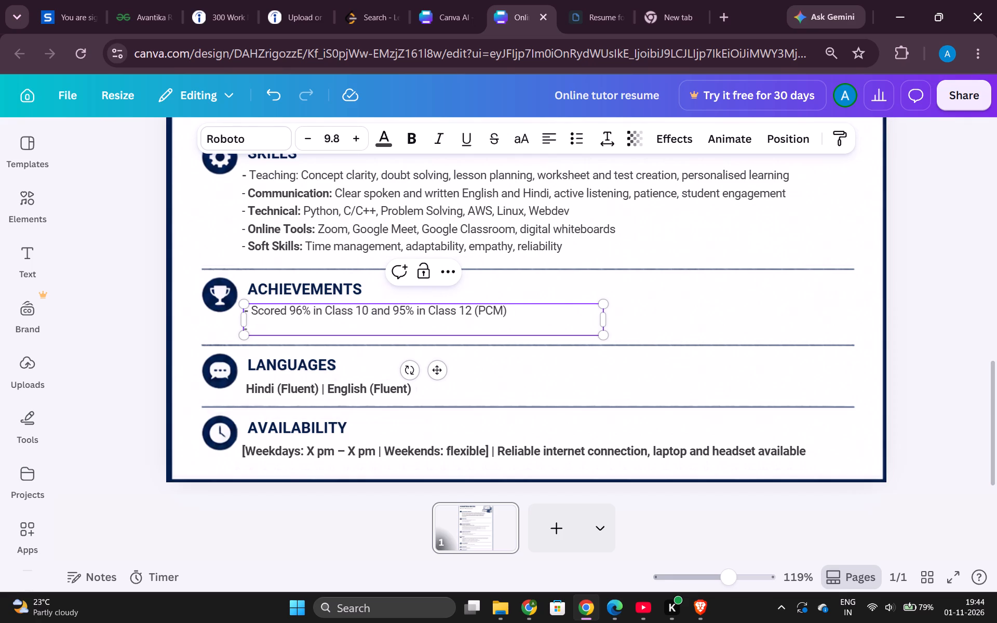
pyautogui.moveTo(250, 333); pyautogui.dragTo(245, 341)
pyautogui.press('n')
pyautogui.press('a')
pyautogui.press('BackSpace')
pyautogui.press('BackSpace')
pyautogui.press('Right')
pyautogui.press('Right')
pyautogui.press('BackSpace')
pyautogui.write('nA')
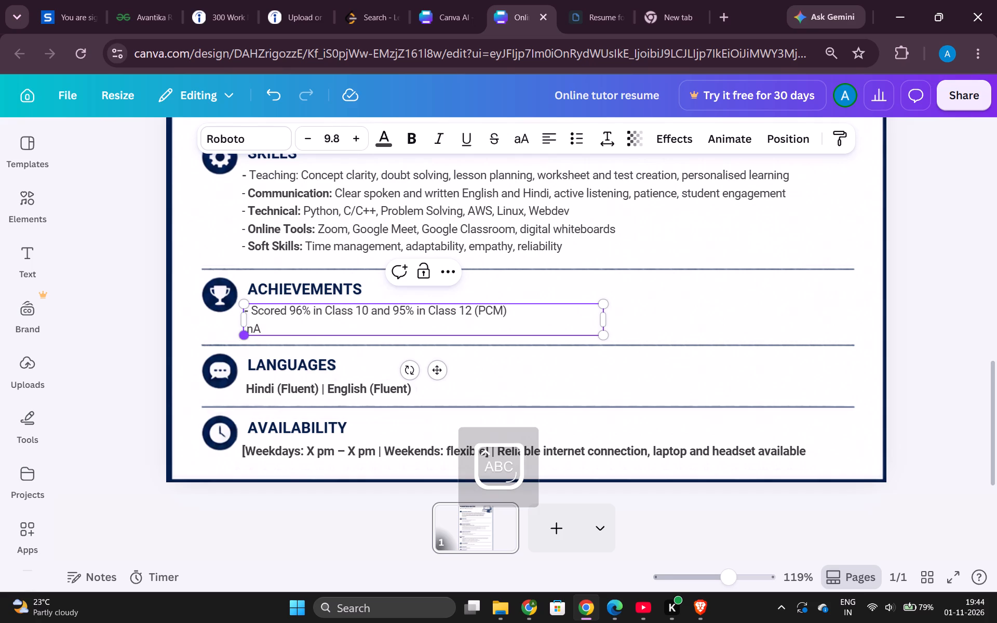
pyautogui.press('BackSpace')
pyautogui.press('BackSpace')
pyautogui.write('Na')
pyautogui.write('tional level in yputh')
pyautogui.press('BackSpace')
pyautogui.press('BackSpace')
pyautogui.press('BackSpace')
pyautogui.press('BackSpace')
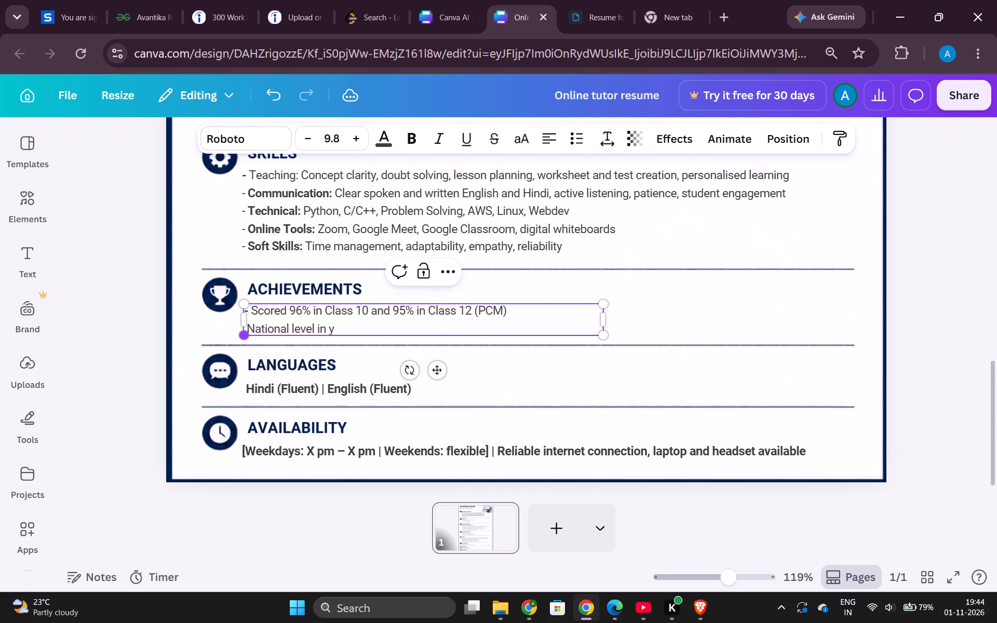
pyautogui.write('outh parlia')
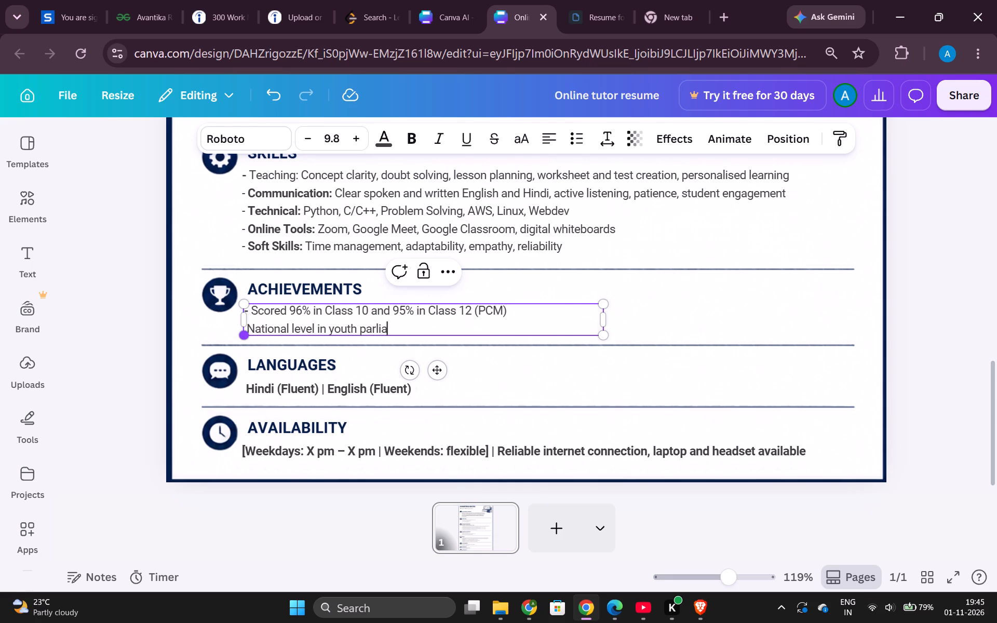
pyautogui.write('ment')
# Add a new line reading "Won hackathon by 2nd position" below the youth parliament entry under Achievements.
pyautogui.hotkey('shift', 'Return')
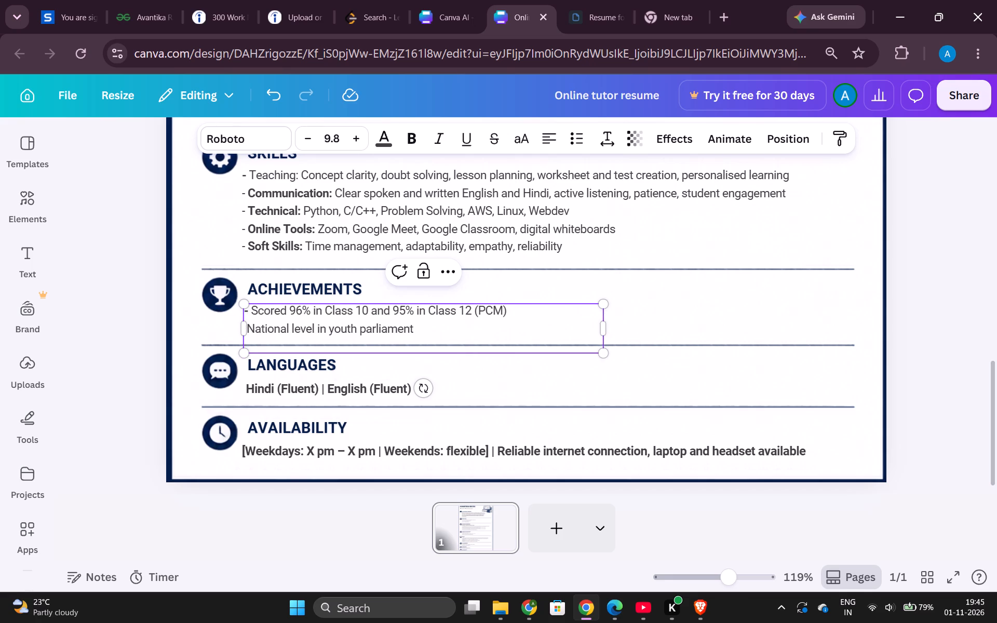
pyautogui.press('w')
pyautogui.press('BackSpace')
pyautogui.write('Won')
pyautogui.press('space')
pyautogui.write('hac')
pyautogui.write('ka')
pyautogui.write('thon')
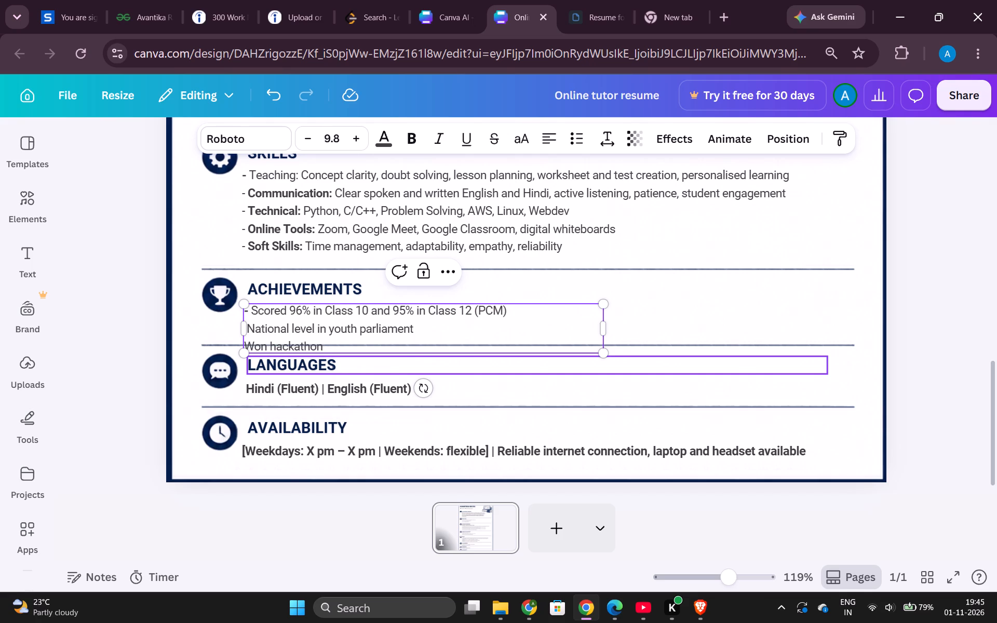
pyautogui.press('space')
pyautogui.write('by 2nd position')
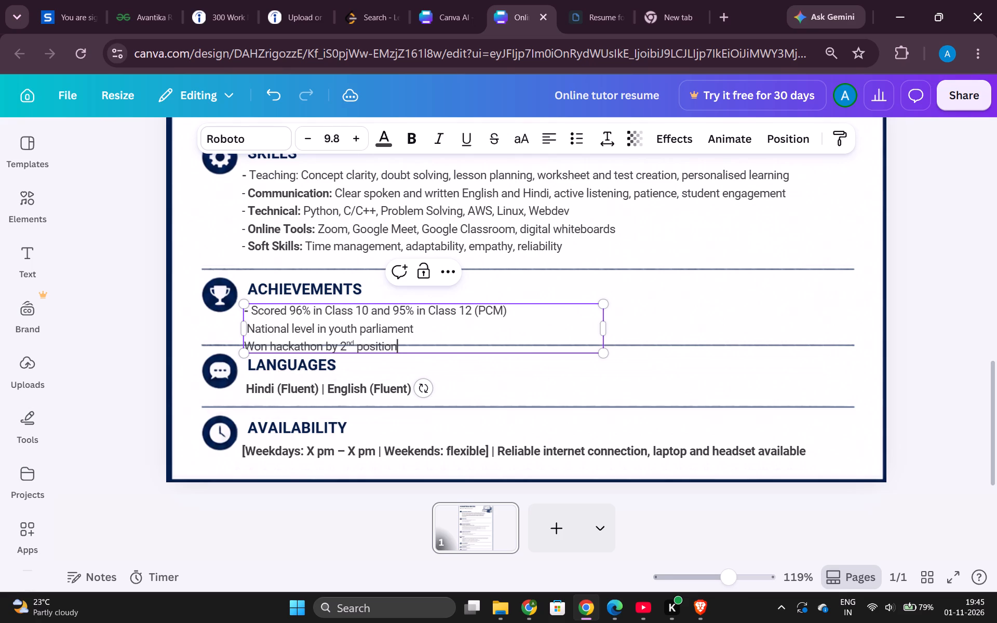
# Widen the Achievements text box to about 13.7 and move it up slightly so its last line clears the divider above Languages.
pyautogui.moveTo(605, 330); pyautogui.dragTo(612, 330)
pyautogui.moveTo(612, 330); pyautogui.dragTo(657, 328)
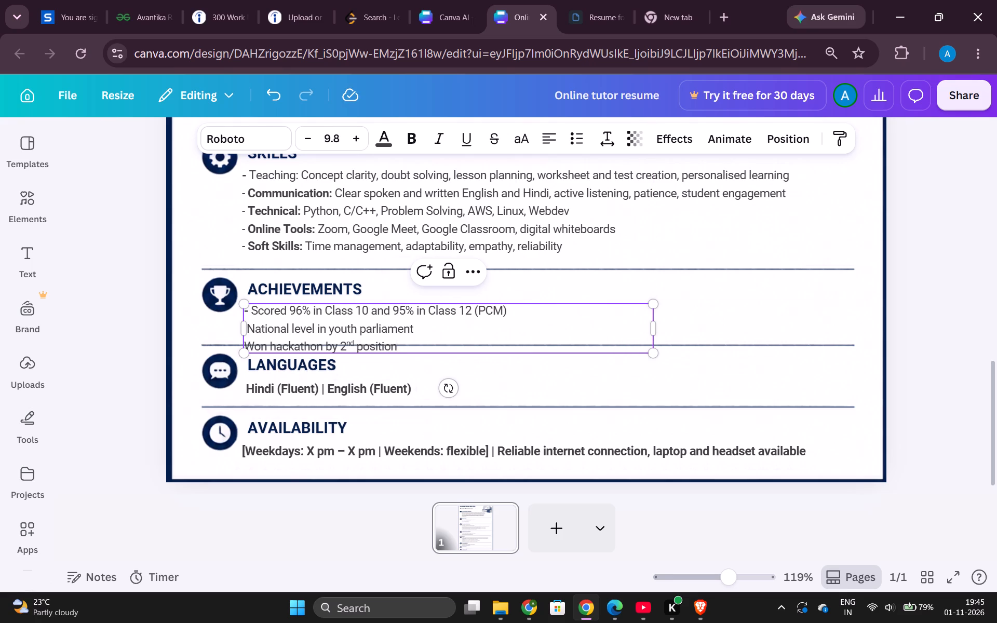
pyautogui.click(498, 319)
pyautogui.click(517, 323)
pyautogui.moveTo(517, 323); pyautogui.dragTo(519, 313)
pyautogui.moveTo(639, 308); pyautogui.dragTo(660, 331)
pyautogui.click(660, 331)
pyautogui.moveTo(660, 331); pyautogui.dragTo(721, 329)
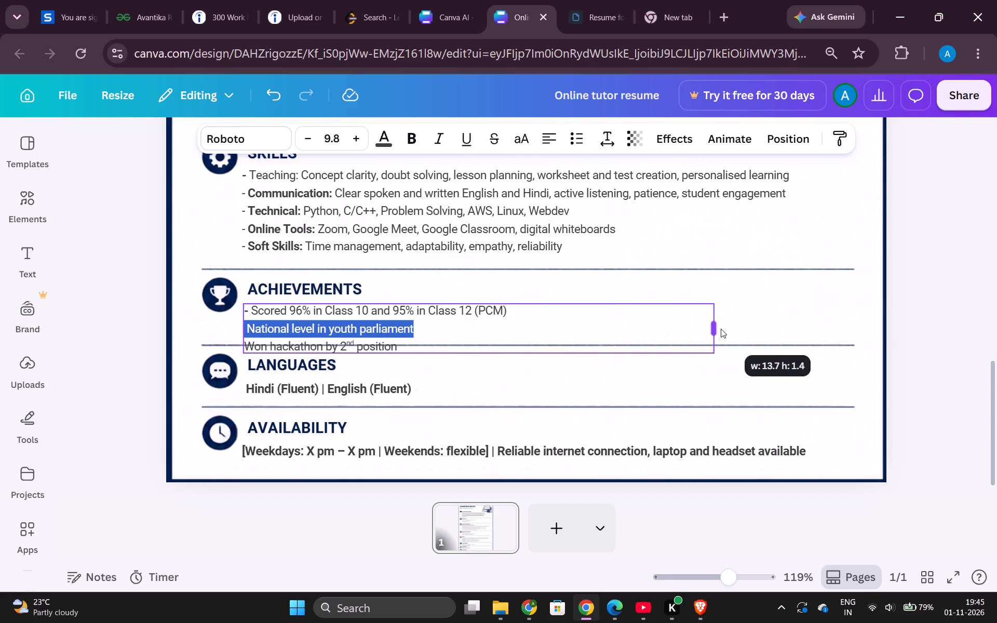
pyautogui.moveTo(721, 329); pyautogui.dragTo(722, 329)
pyautogui.click(518, 319)
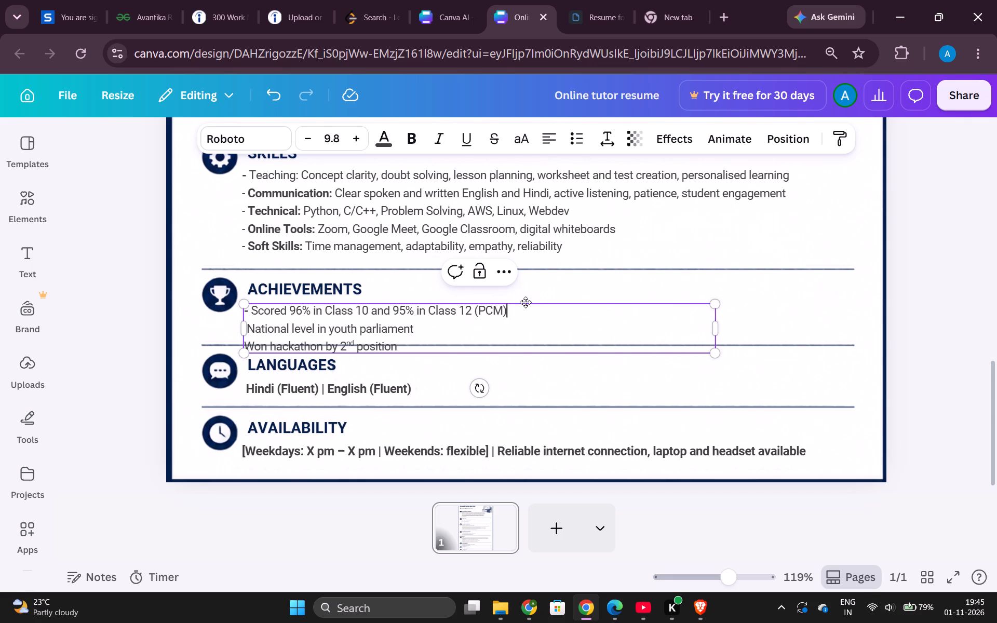
pyautogui.moveTo(525, 302); pyautogui.dragTo(525, 295)
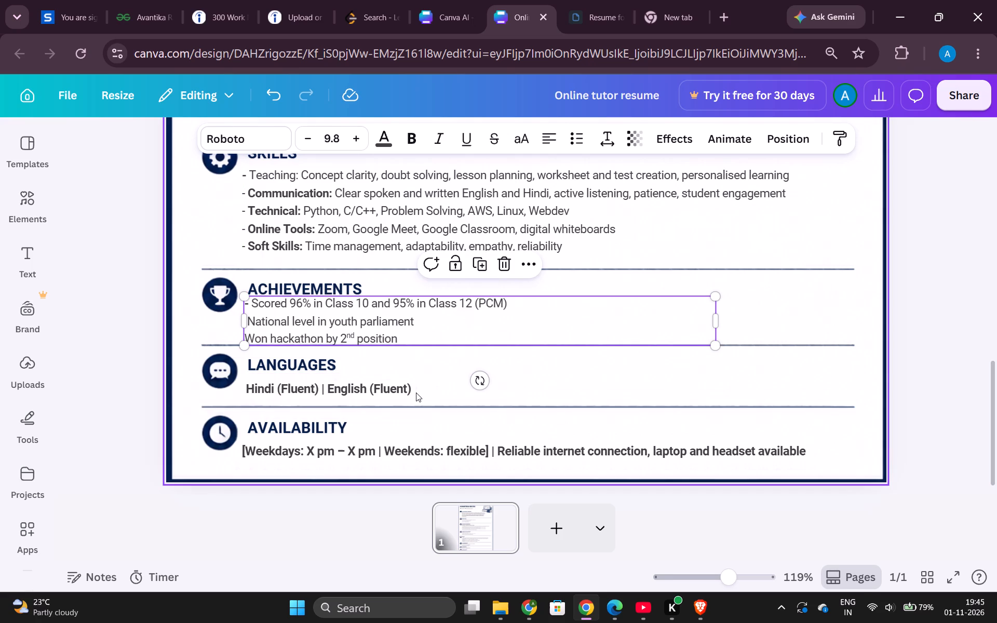
# Fill in the weekday hours placeholders in the Availability line as 5 pm – 10 pm.
pyautogui.scroll(-1, 416, 392)
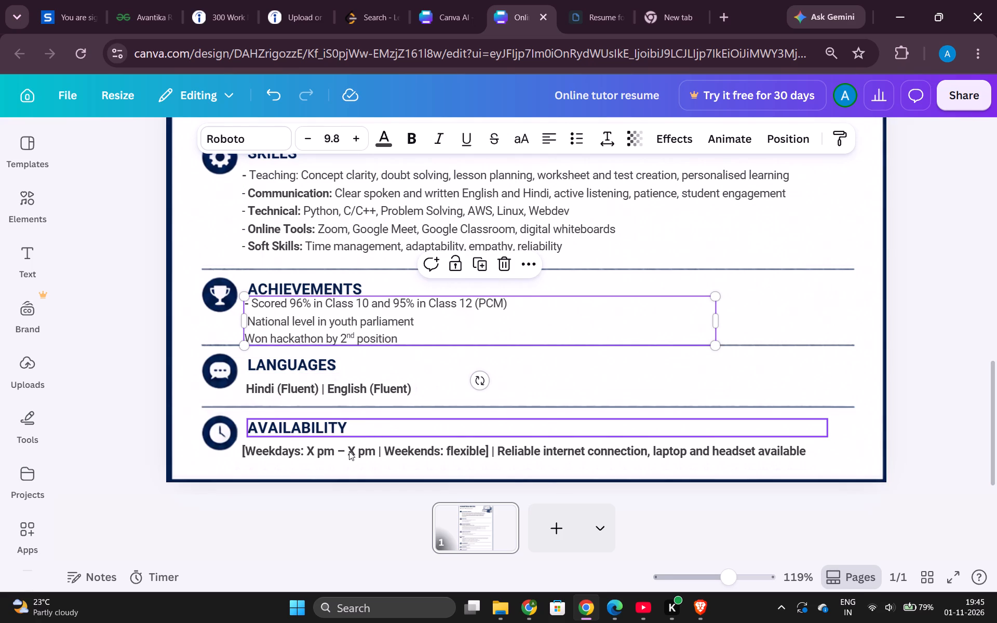
pyautogui.click(349, 451)
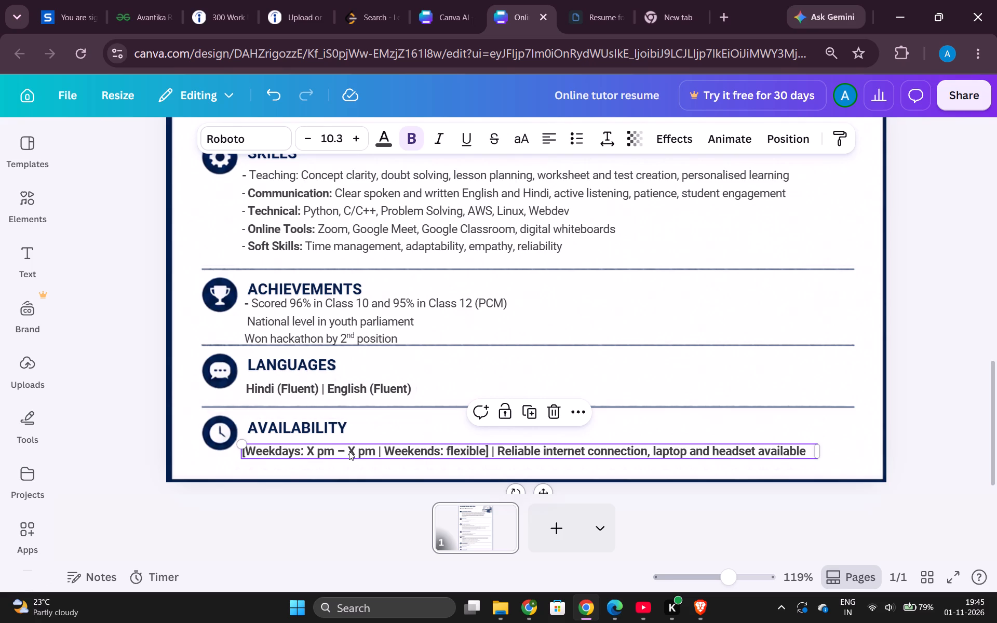
pyautogui.click(349, 451)
pyautogui.click(349, 451)
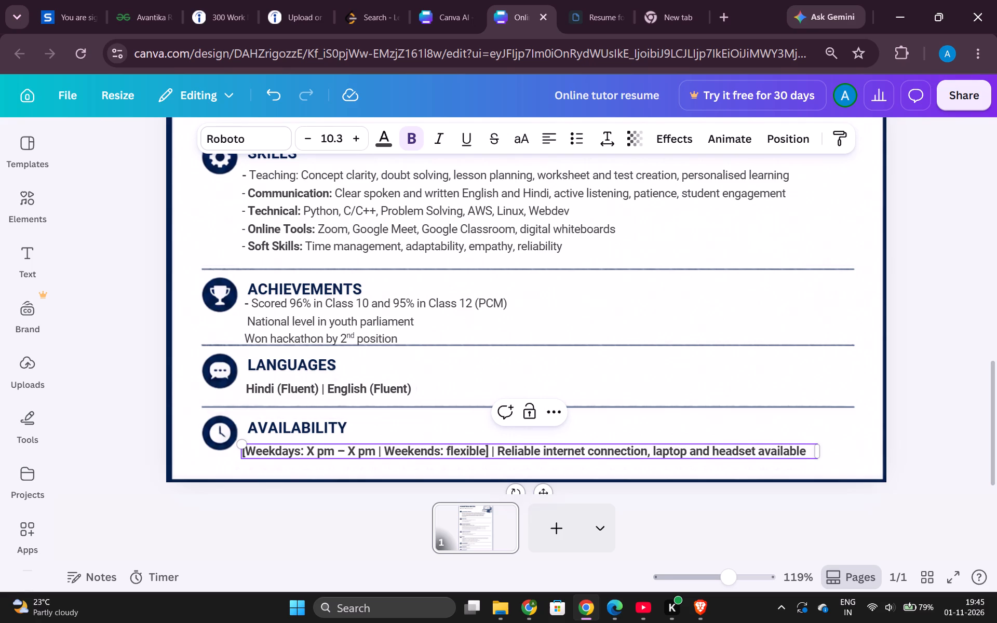
pyautogui.click(316, 455)
pyautogui.press('Left')
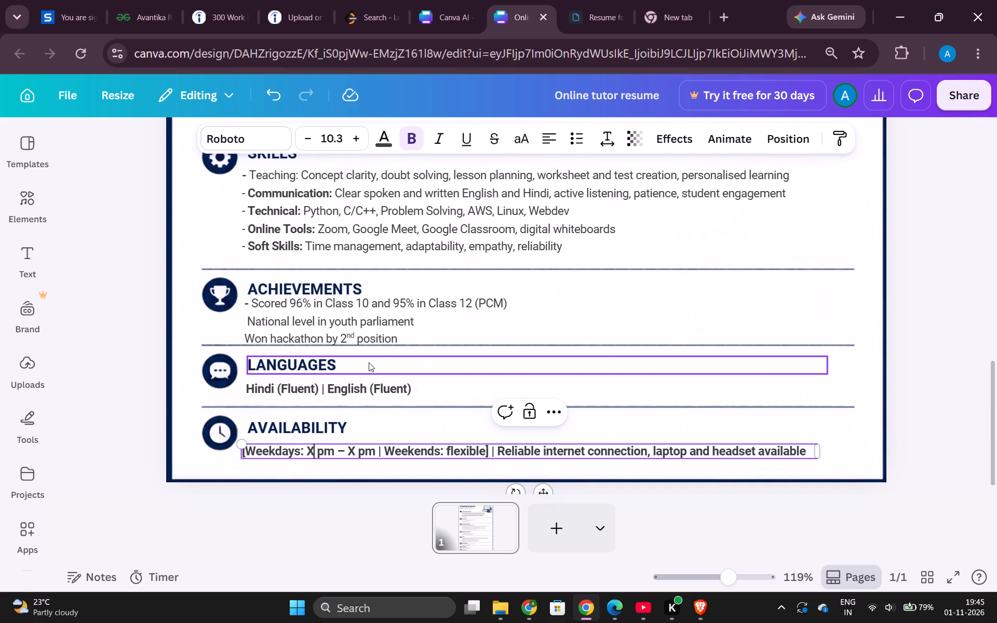
pyautogui.press('BackSpace')
pyautogui.press('5')
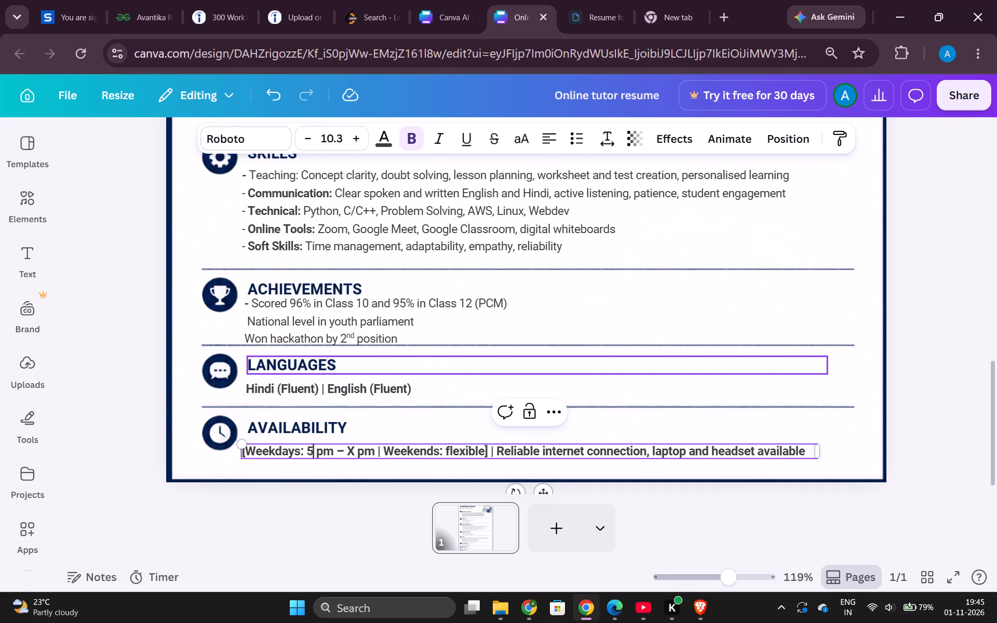
pyautogui.click(354, 449)
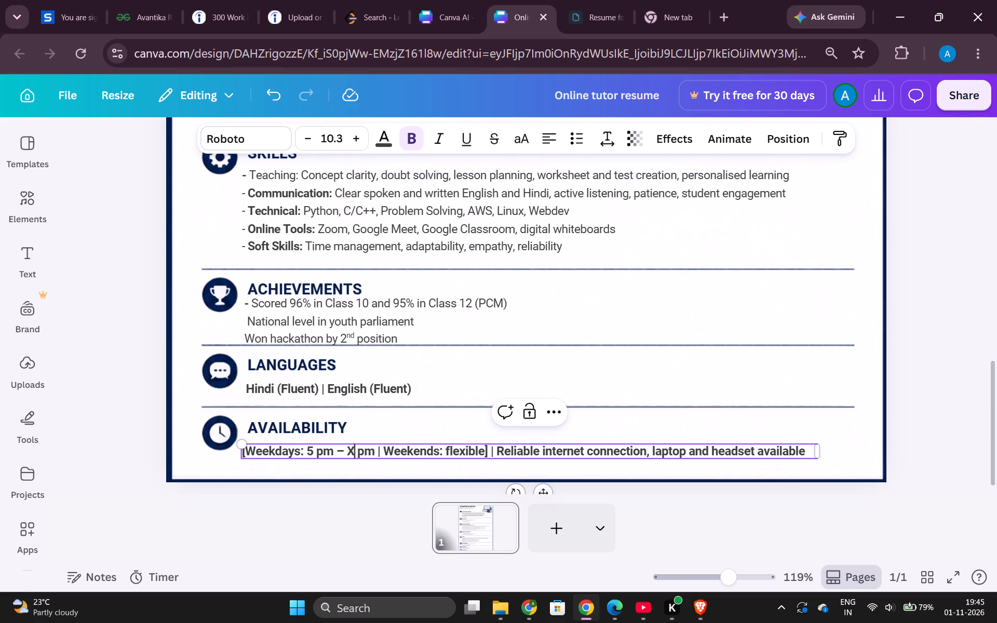
pyautogui.press('BackSpace')
pyautogui.press('1')
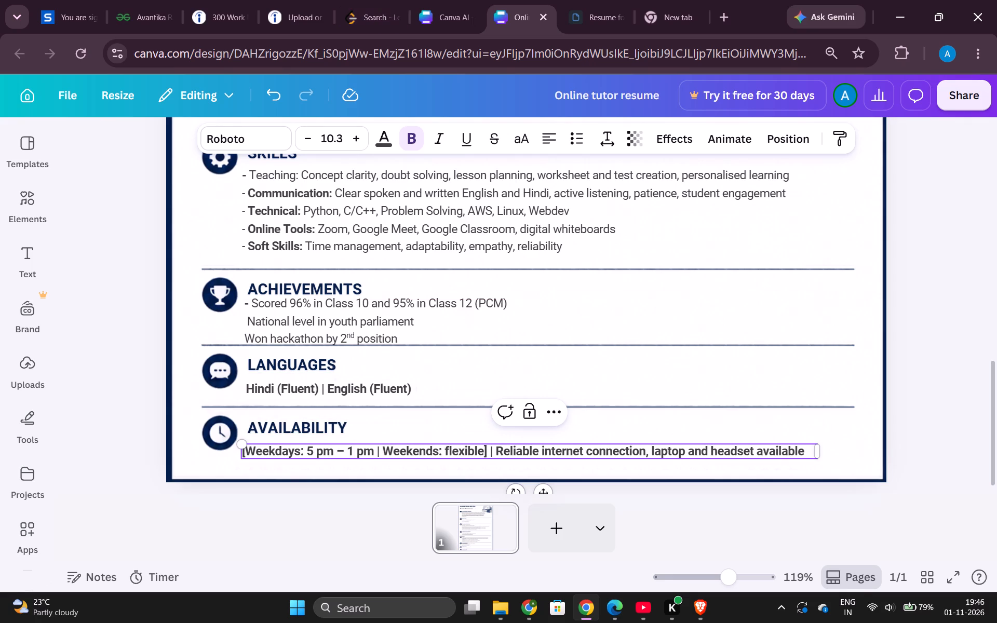
pyautogui.press('0')
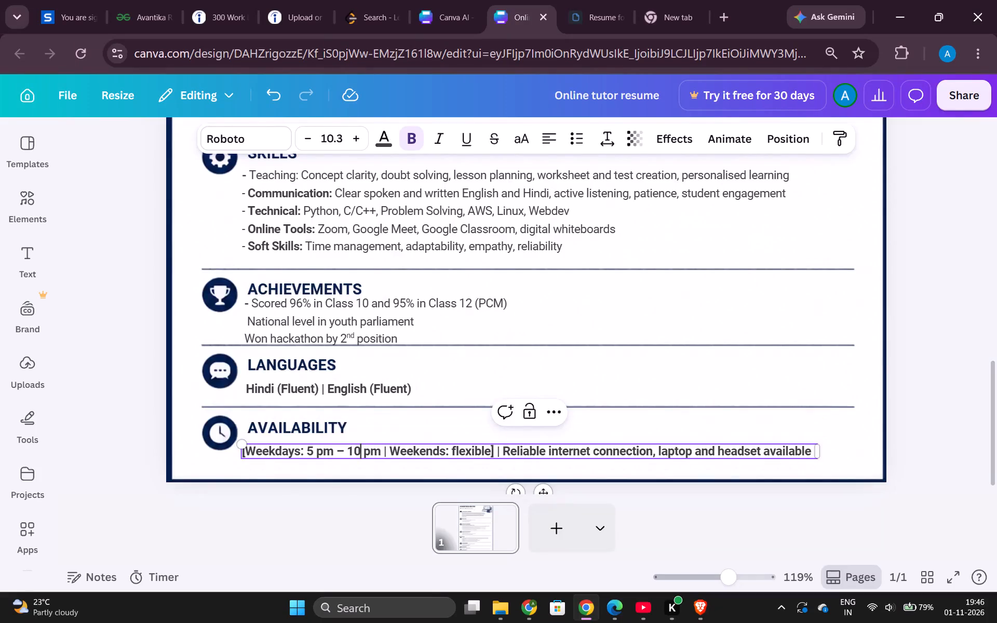
# Download the finished resume design as a PDF with the Digital preset.
pyautogui.scroll(12, 568, 451)
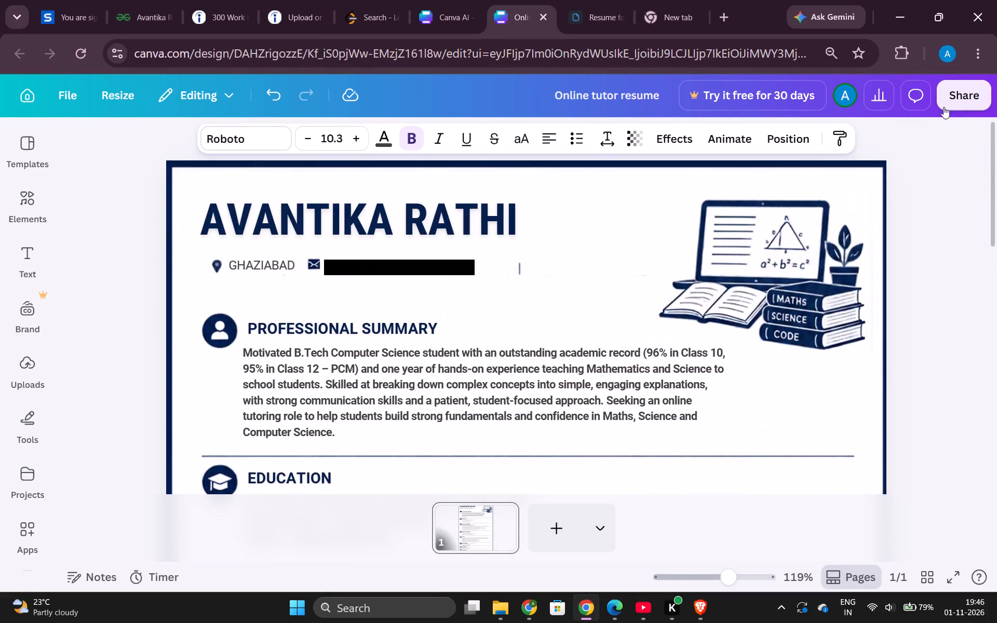
pyautogui.click(949, 101)
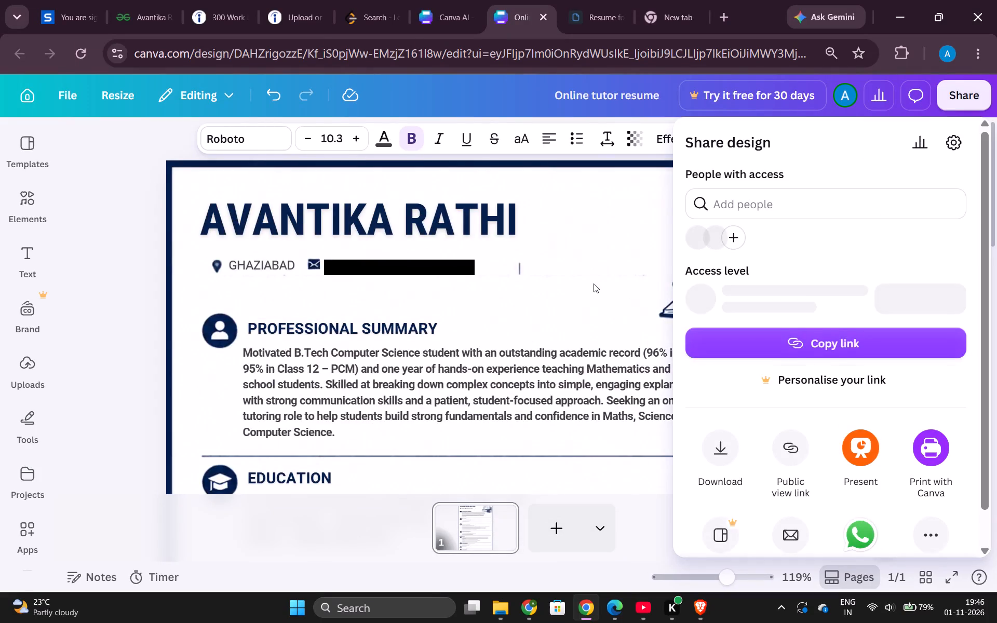
pyautogui.click(594, 283)
pyautogui.scroll(-15, 594, 283)
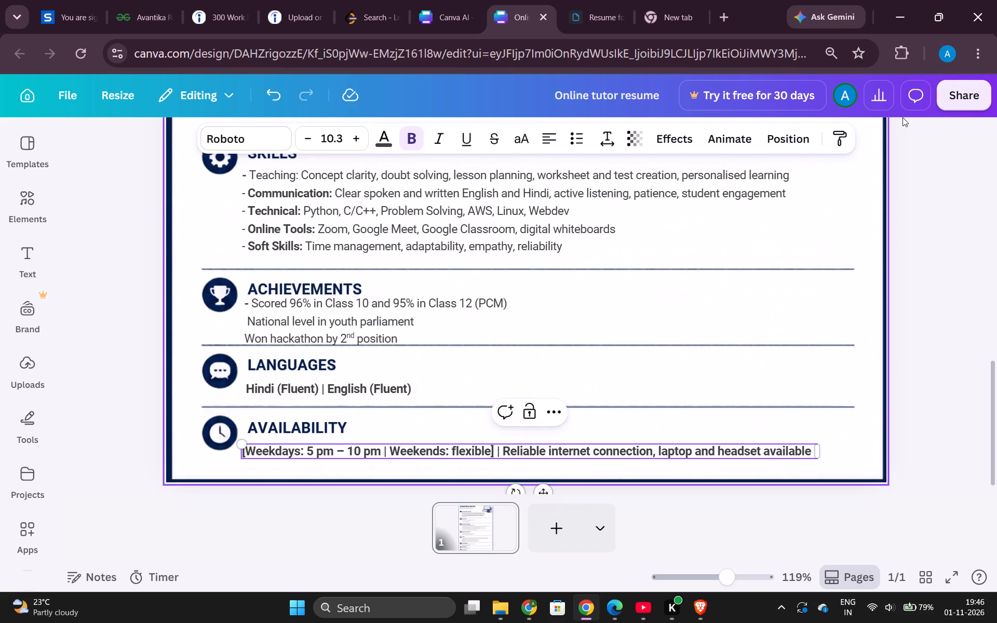
pyautogui.click(968, 100)
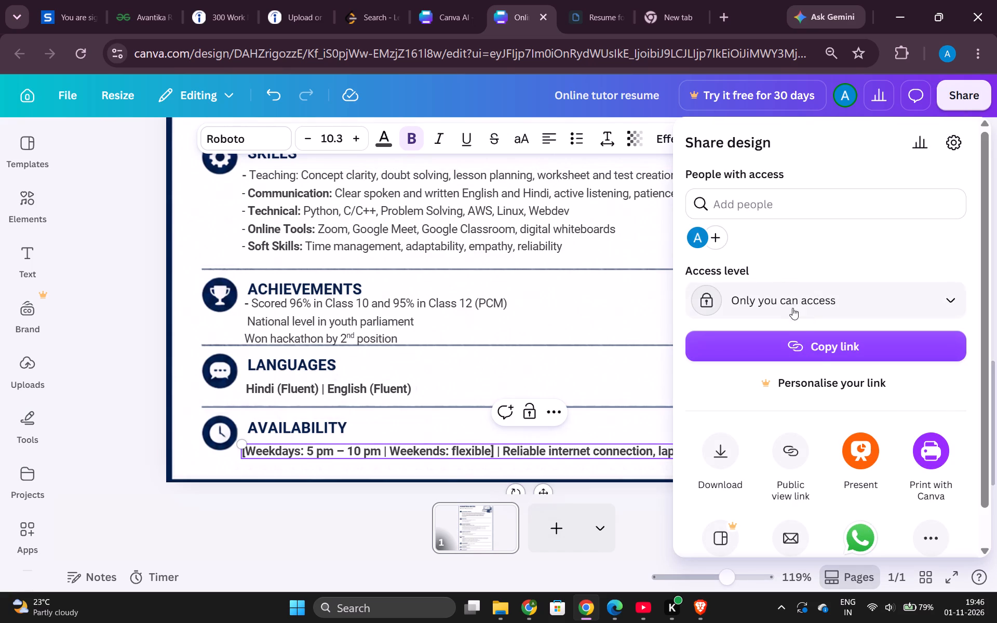
pyautogui.click(727, 470)
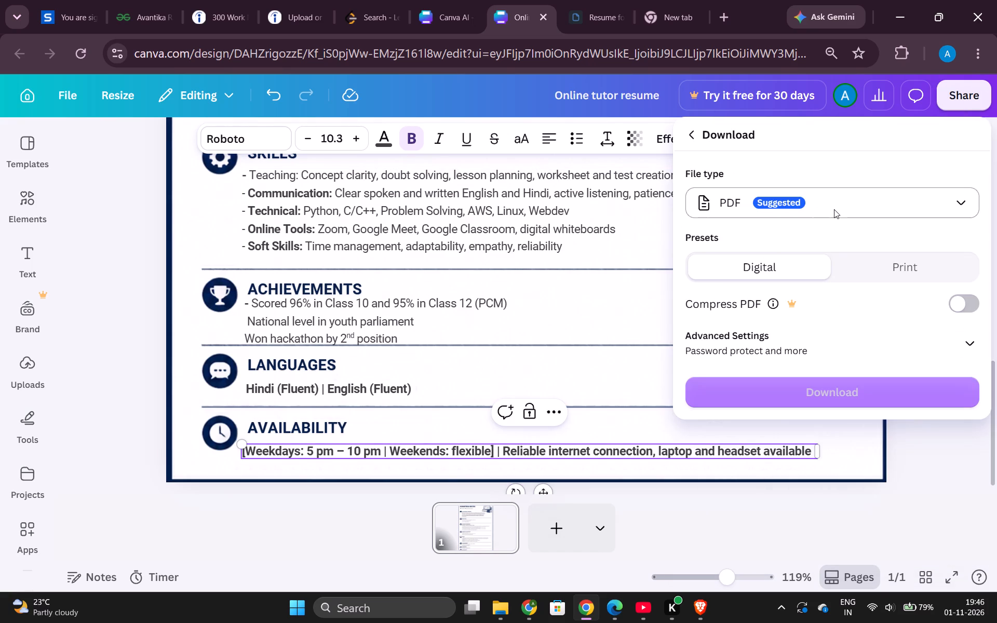
pyautogui.click(779, 397)
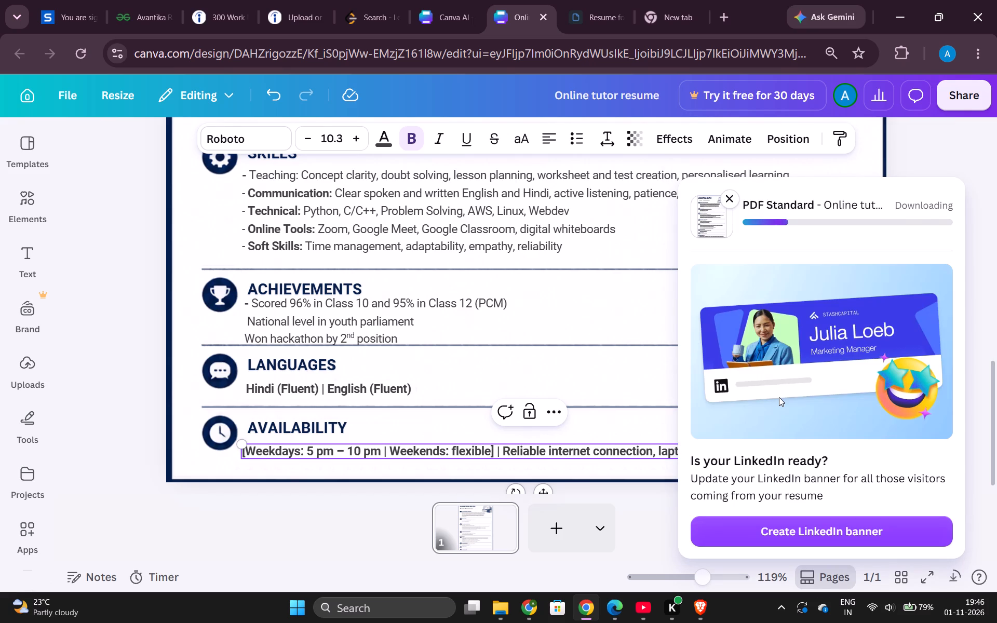
# Switch to the Indeed Online Tutor application and upload "Online tutor resume.pdf" from Downloads as the resume.
pyautogui.click(450, 0)
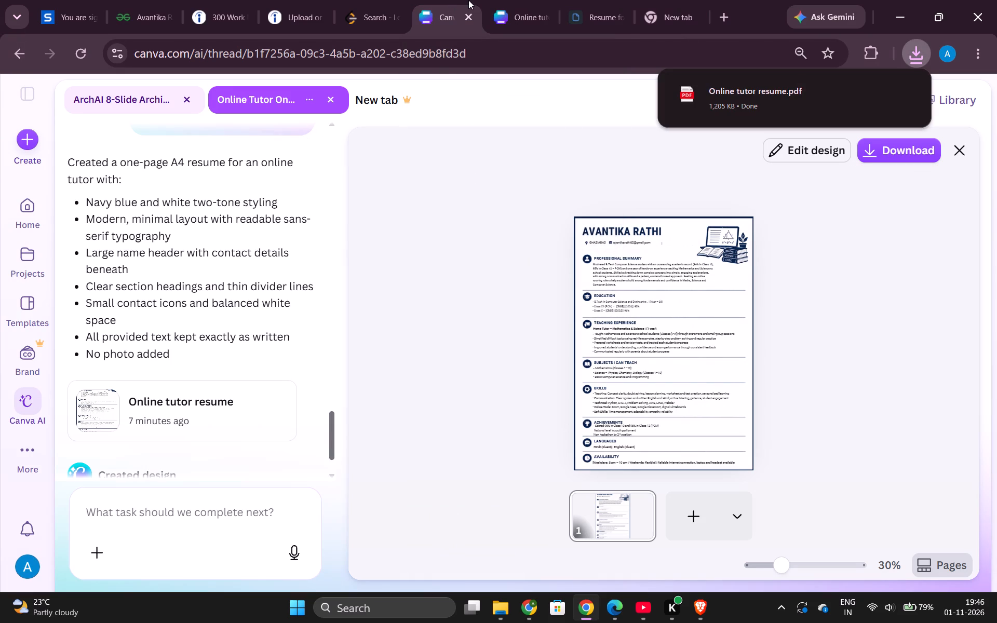
pyautogui.click(289, 0)
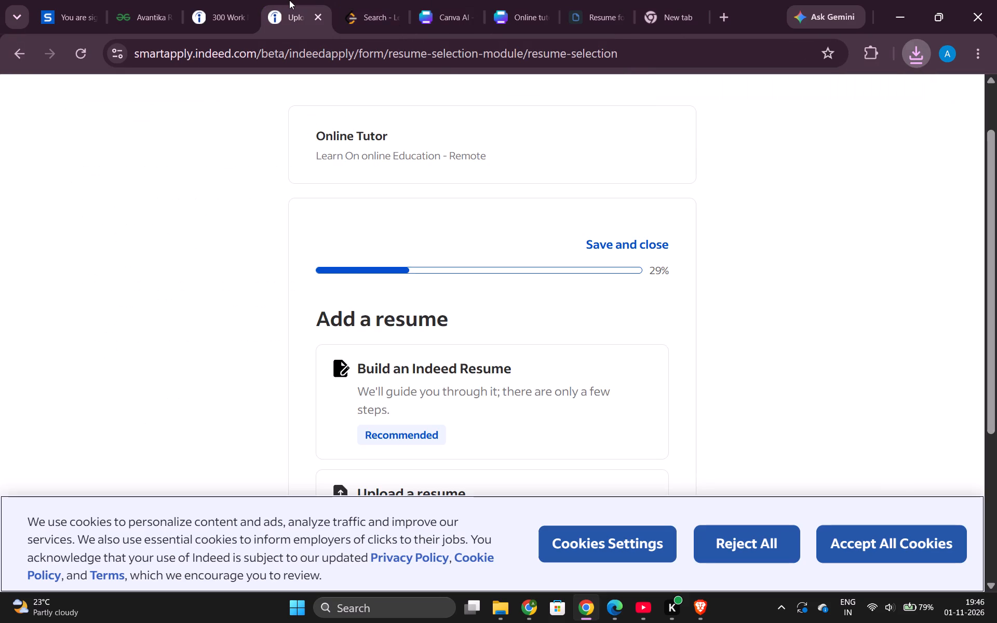
pyautogui.scroll(-3, 375, 480)
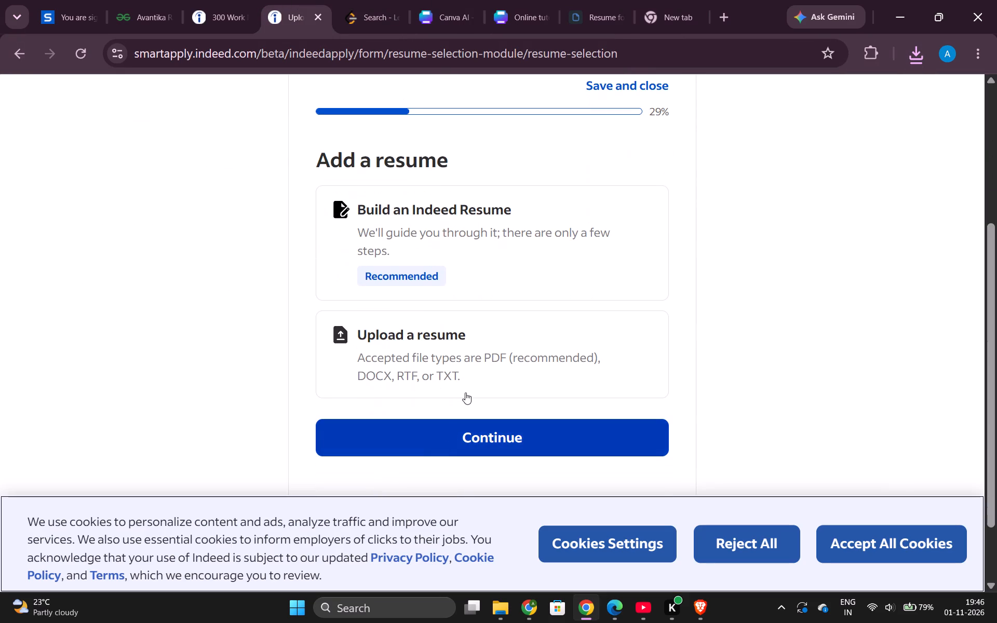
pyautogui.click(465, 392)
pyautogui.click(478, 401)
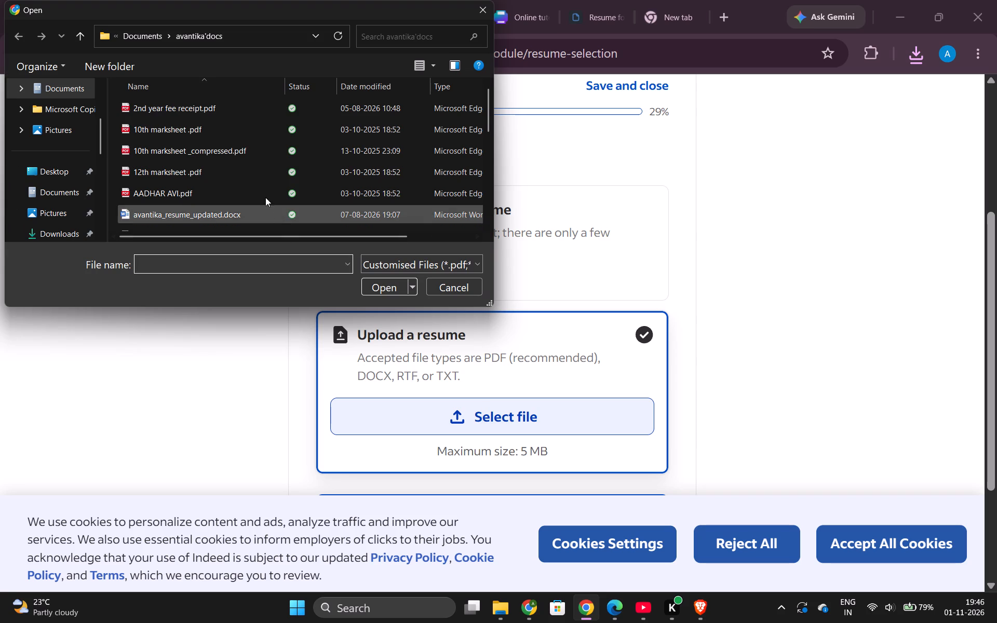
pyautogui.click(65, 225)
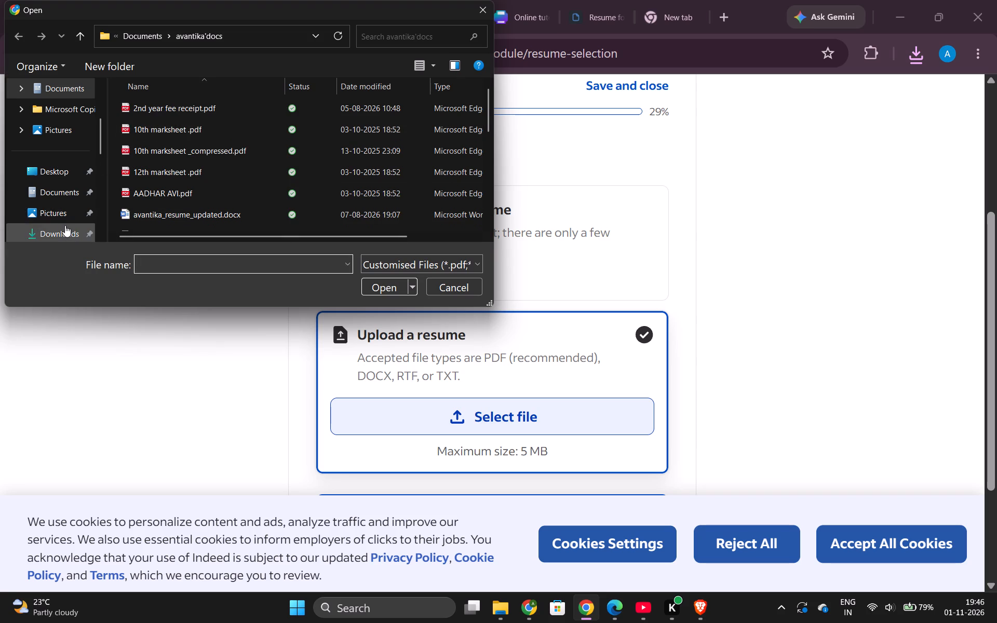
pyautogui.click(197, 119)
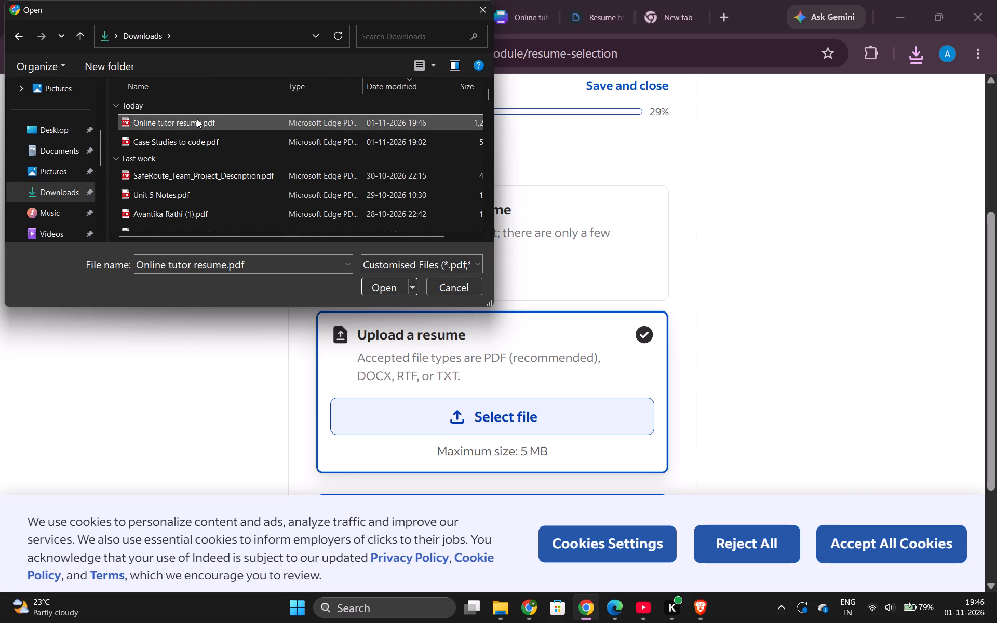
pyautogui.click(382, 282)
# Check the uploaded resume preview and continue the application to its review page.
pyautogui.scroll(-1, 558, 364)
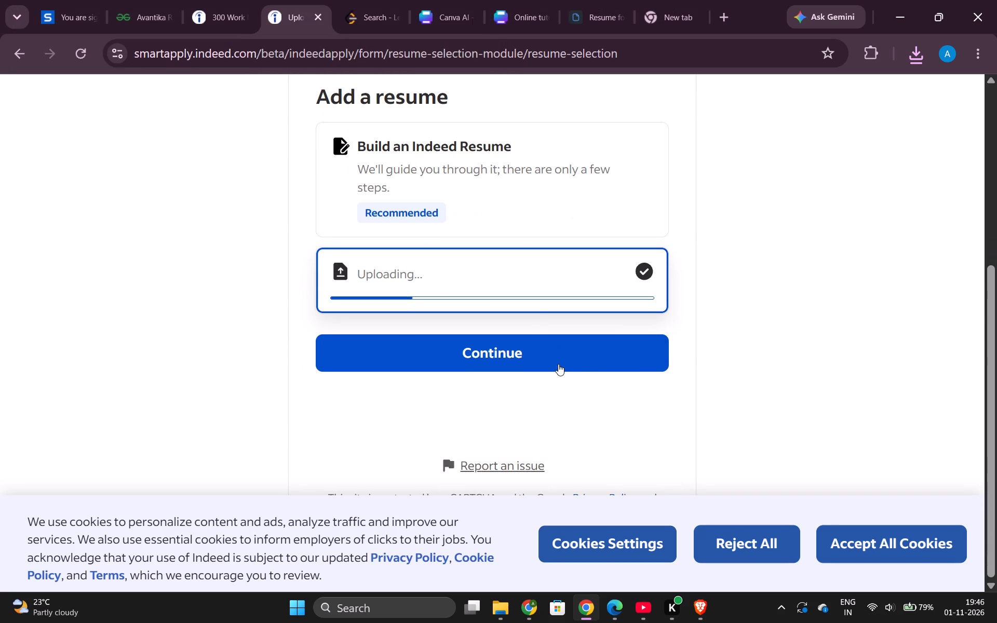
pyautogui.scroll(-4, 558, 364)
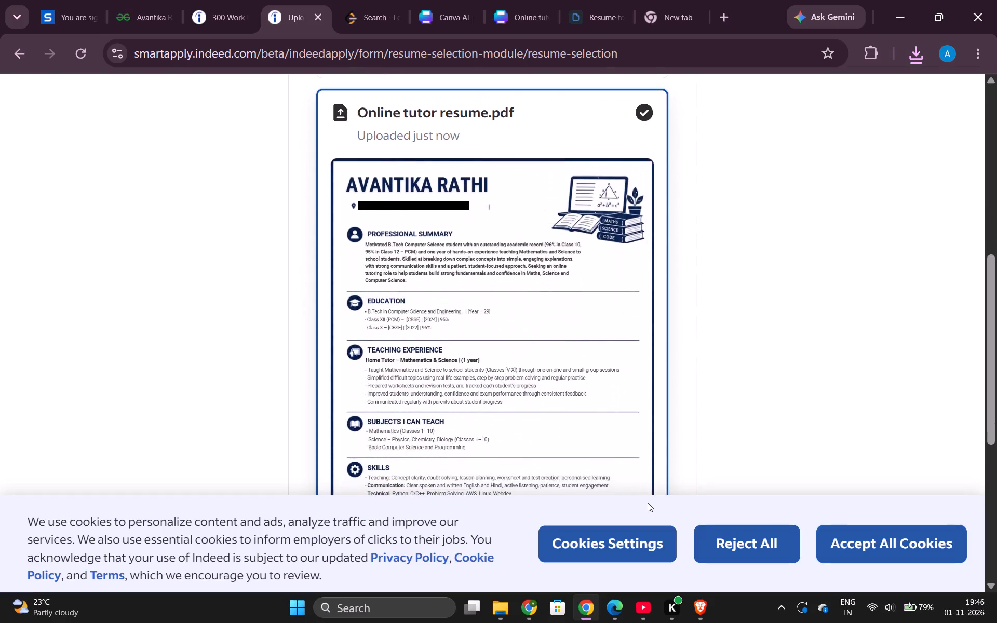
pyautogui.scroll(-6, 648, 503)
pyautogui.click(572, 365)
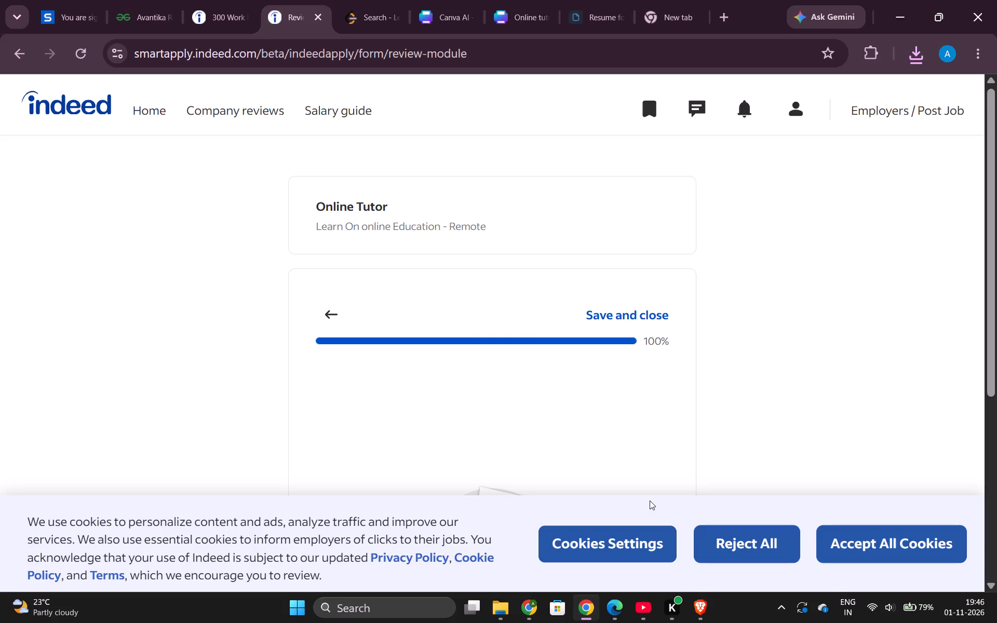
# Review the contact information and attached resume in the Online Tutor application and submit it.
pyautogui.scroll(-5, 710, 378)
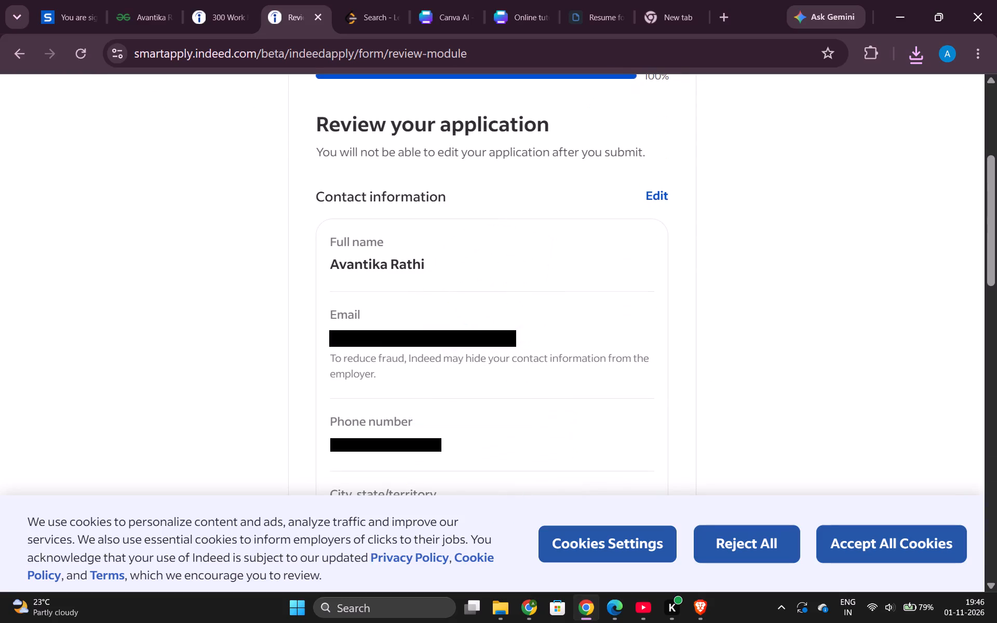
pyautogui.scroll(-5, 583, 363)
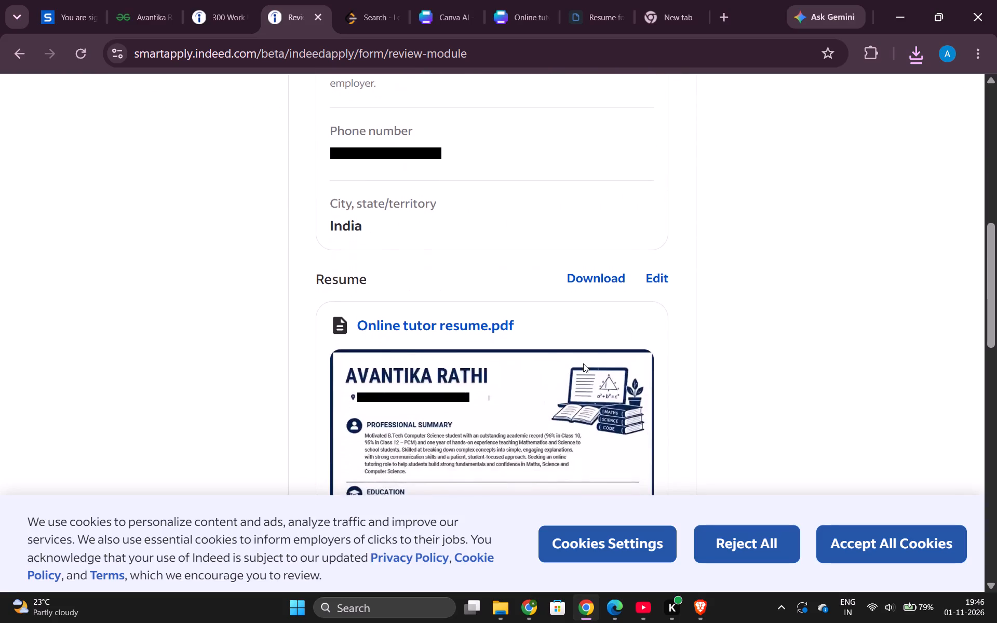
pyautogui.scroll(-11, 583, 363)
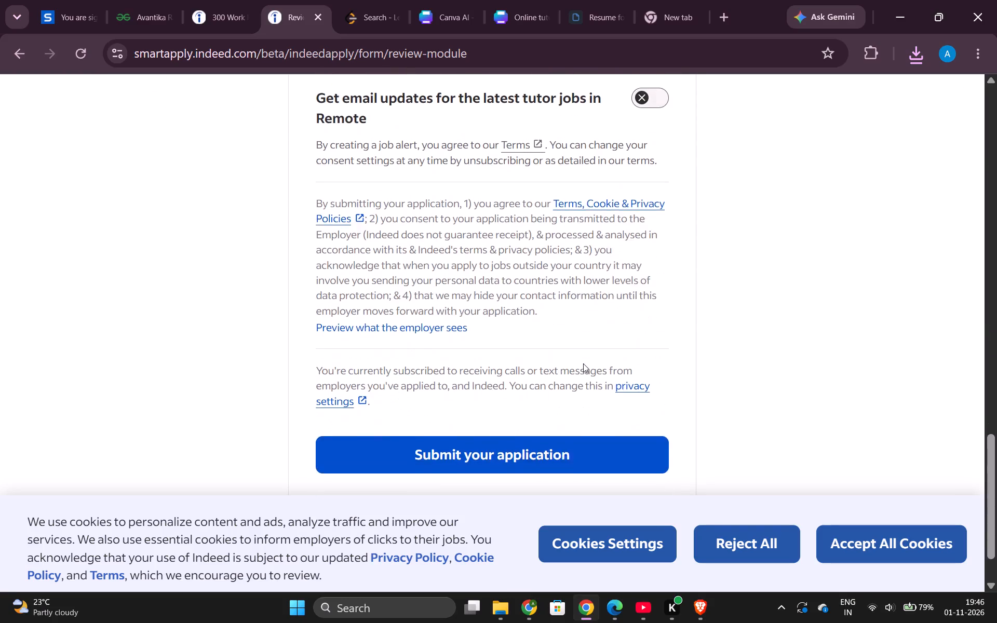
pyautogui.scroll(-1, 583, 363)
pyautogui.click(549, 379)
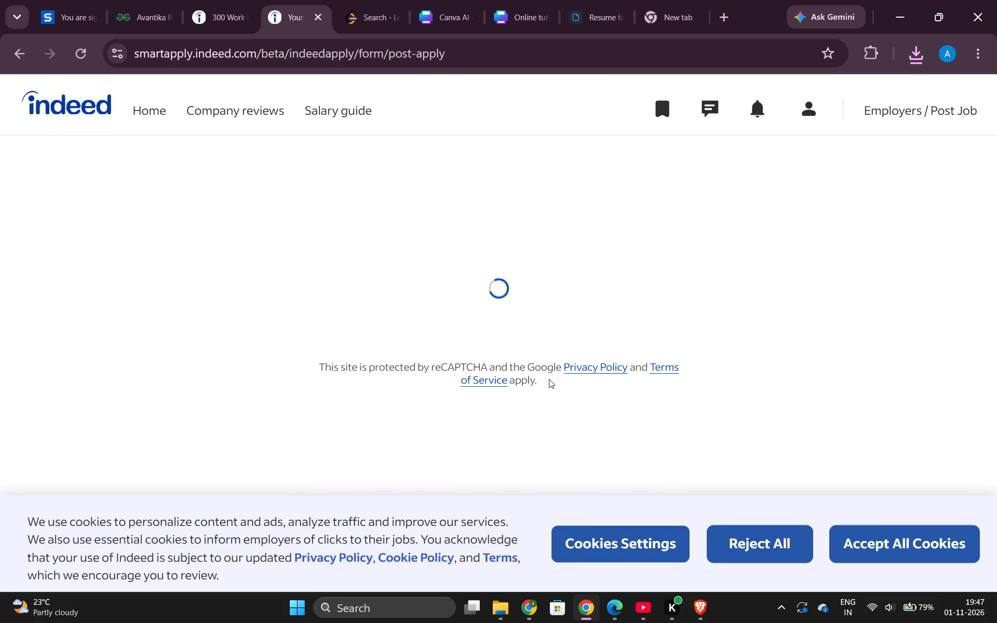
# Set the profile visibility to "Employers can find you" and save the setting.
pyautogui.scroll(-5, 549, 379)
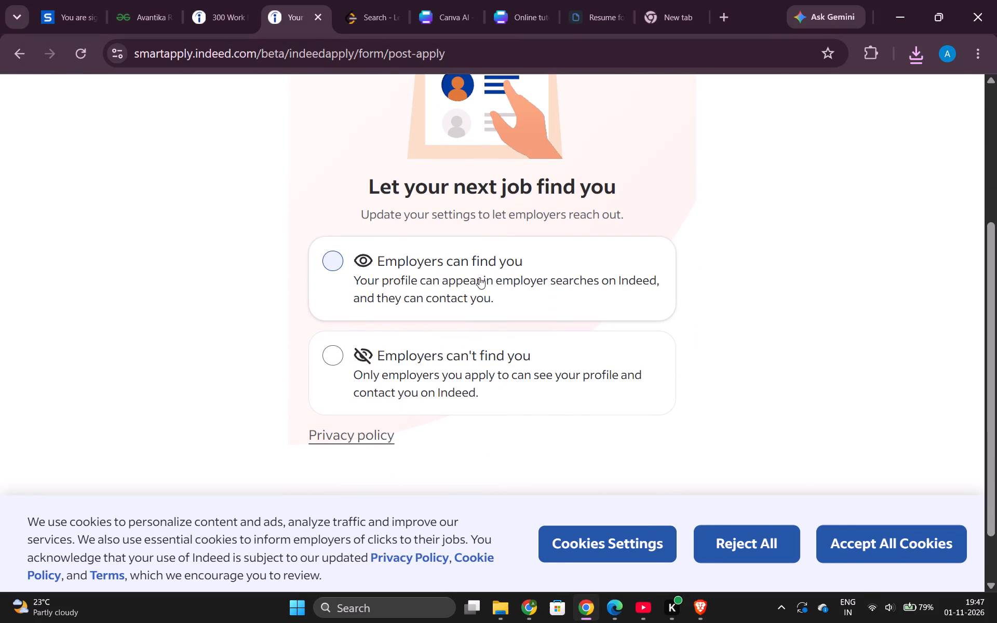
pyautogui.click(341, 260)
pyautogui.scroll(-3, 489, 328)
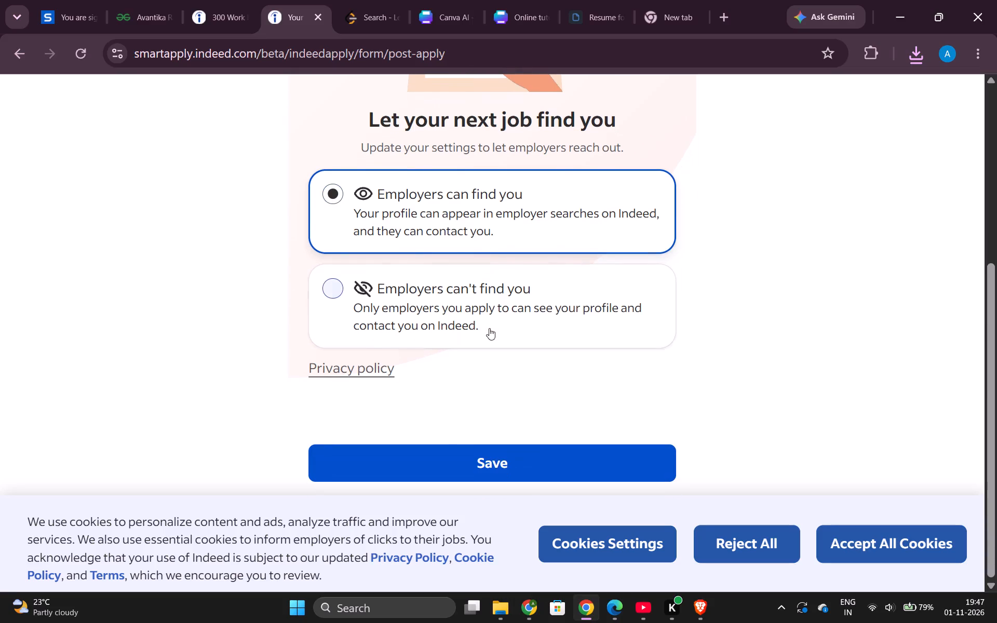
pyautogui.click(504, 469)
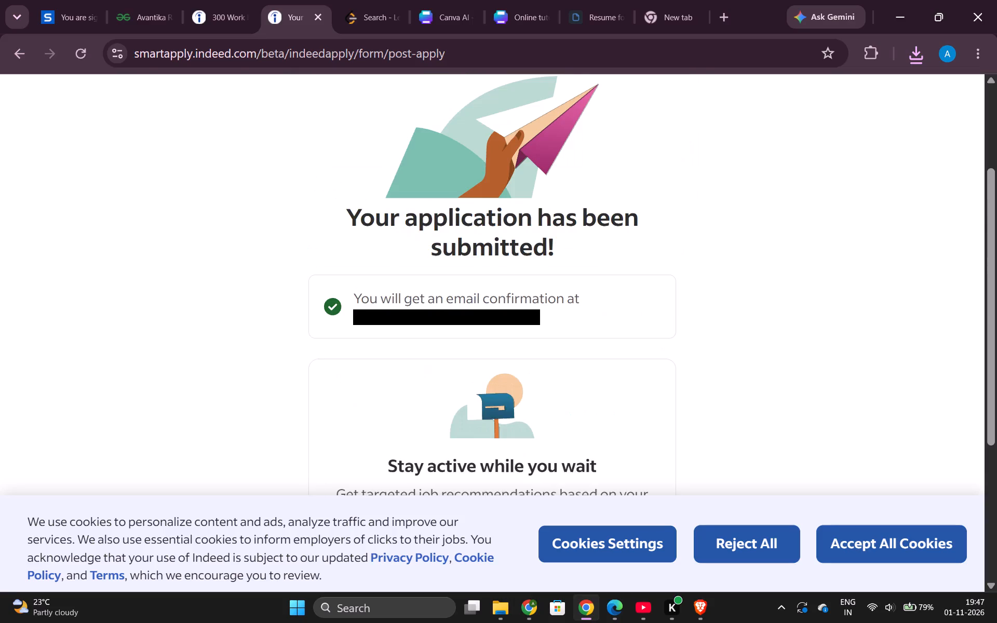
# Return to the Indeed job search from the submission page and reject all cookies.
pyautogui.scroll(-5, 504, 469)
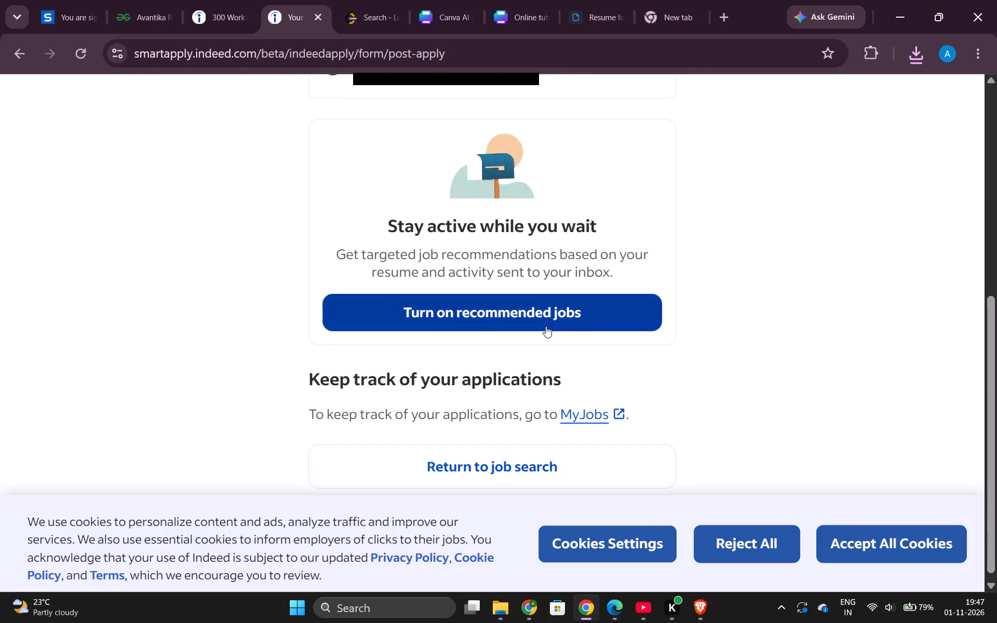
pyautogui.scroll(-2, 546, 326)
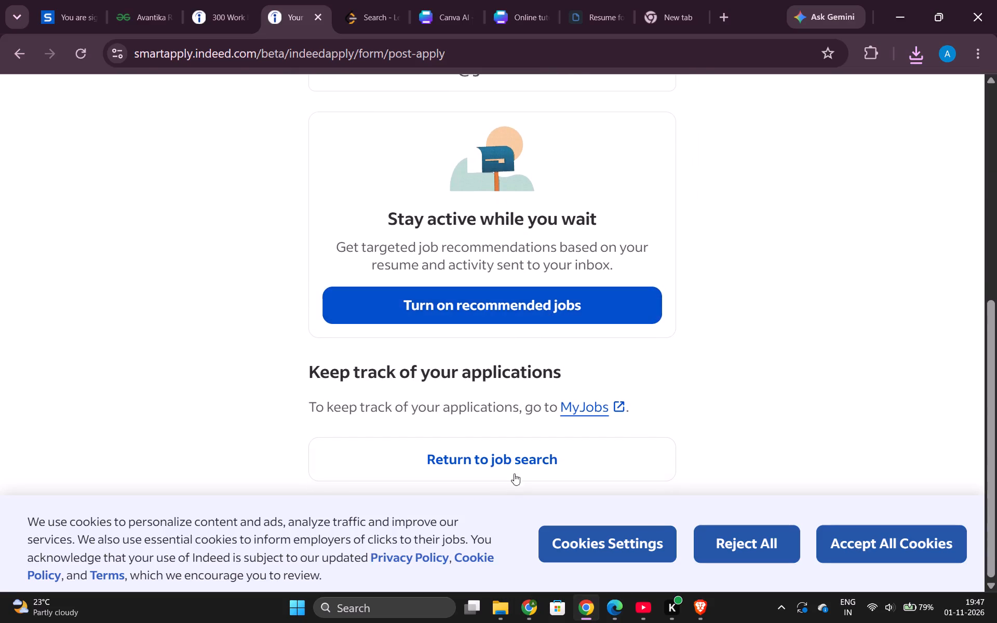
pyautogui.click(515, 469)
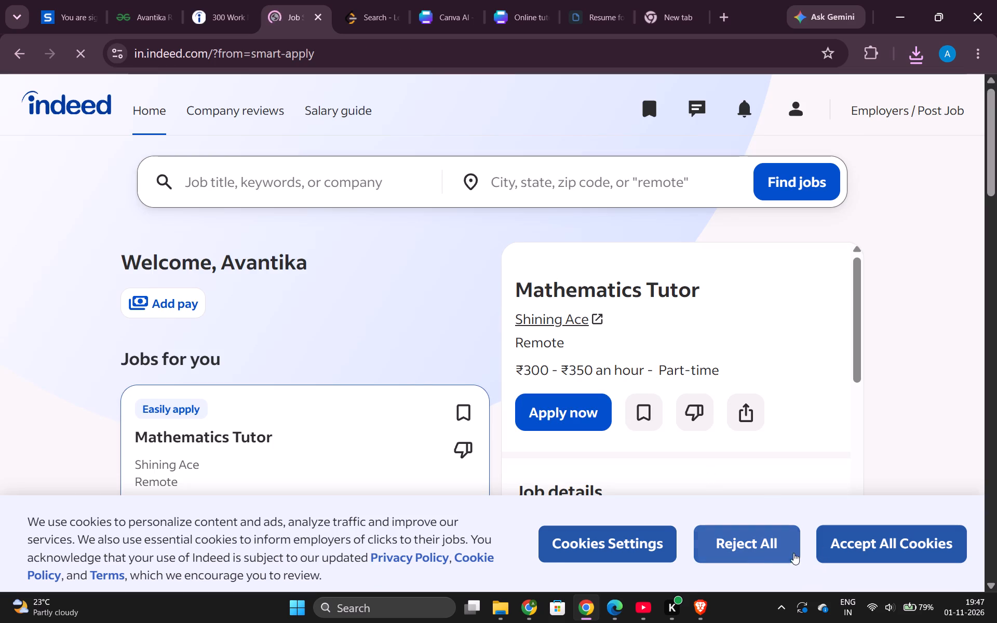
pyautogui.click(763, 551)
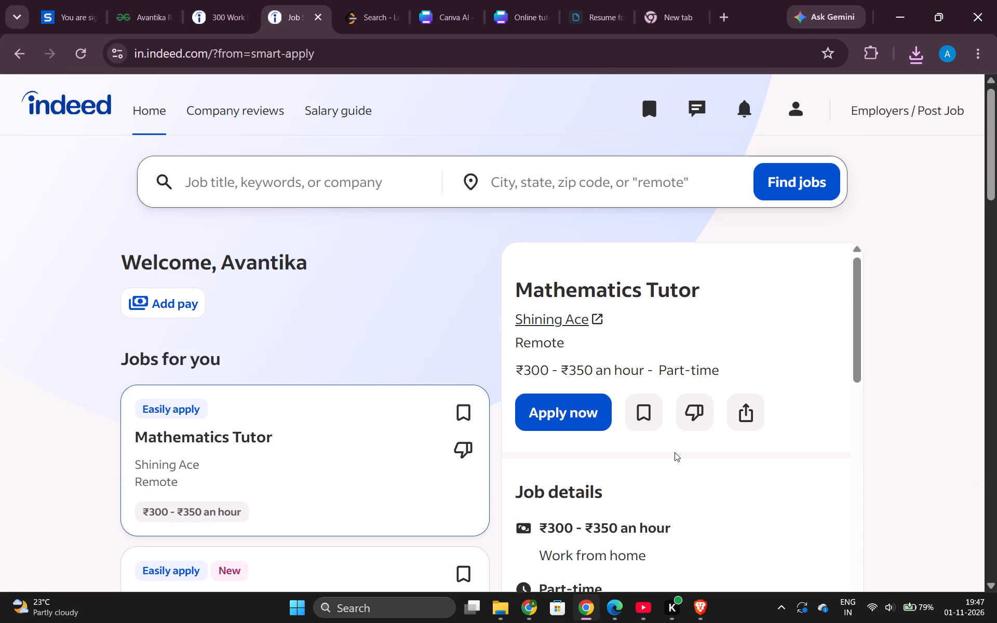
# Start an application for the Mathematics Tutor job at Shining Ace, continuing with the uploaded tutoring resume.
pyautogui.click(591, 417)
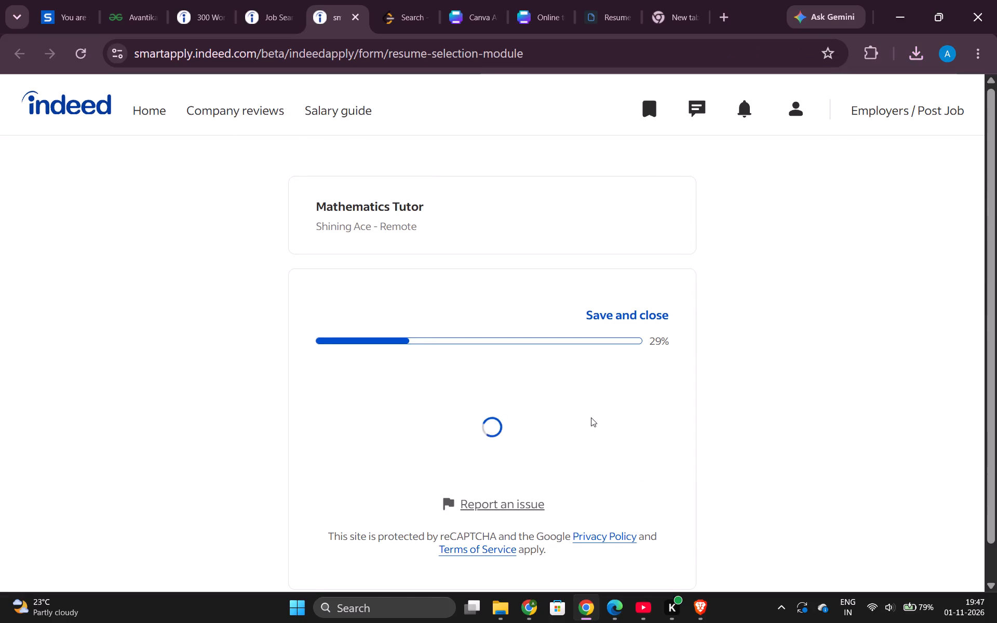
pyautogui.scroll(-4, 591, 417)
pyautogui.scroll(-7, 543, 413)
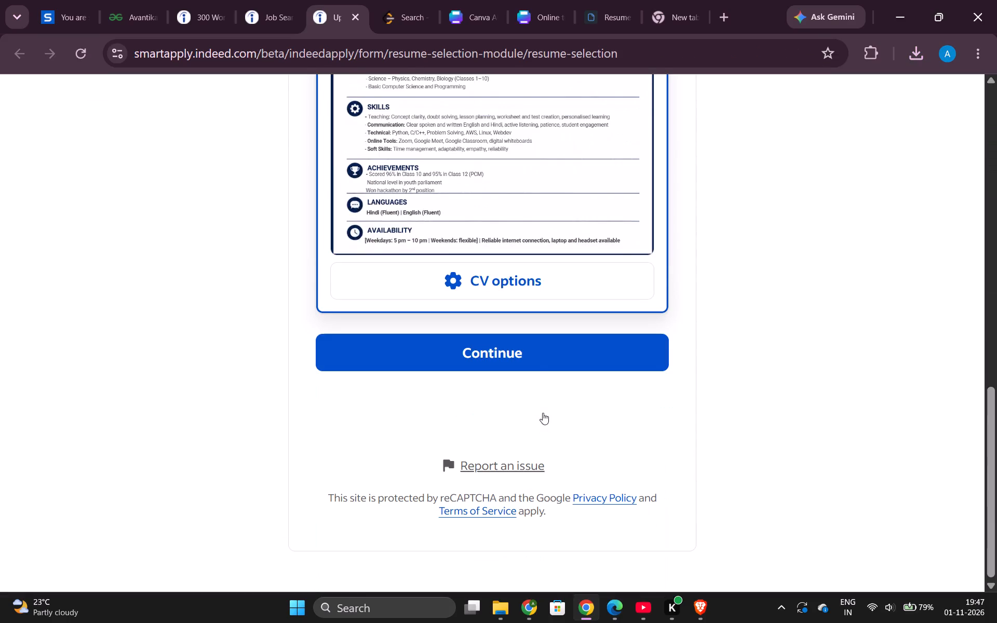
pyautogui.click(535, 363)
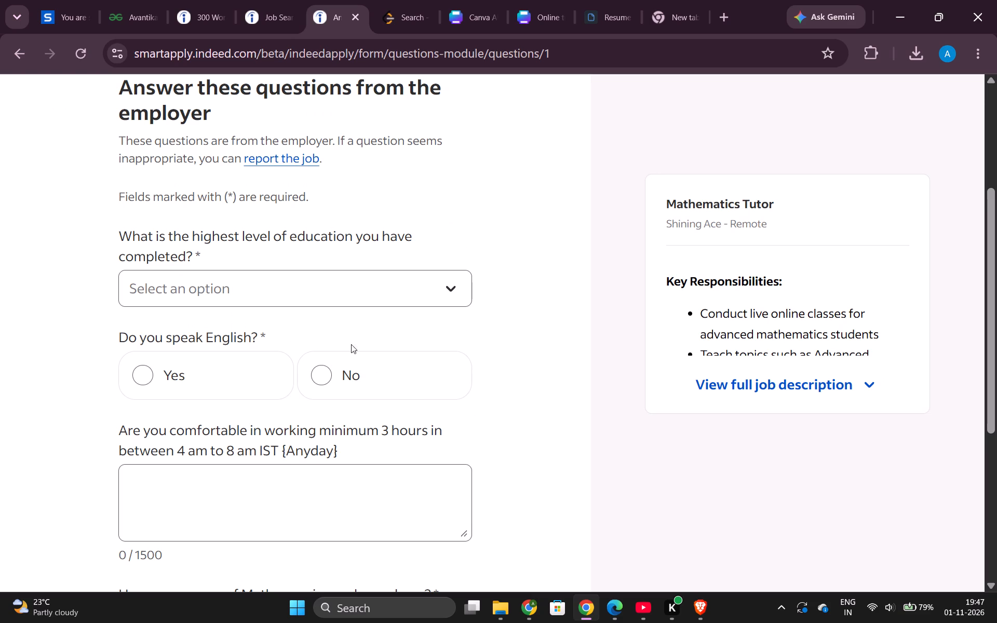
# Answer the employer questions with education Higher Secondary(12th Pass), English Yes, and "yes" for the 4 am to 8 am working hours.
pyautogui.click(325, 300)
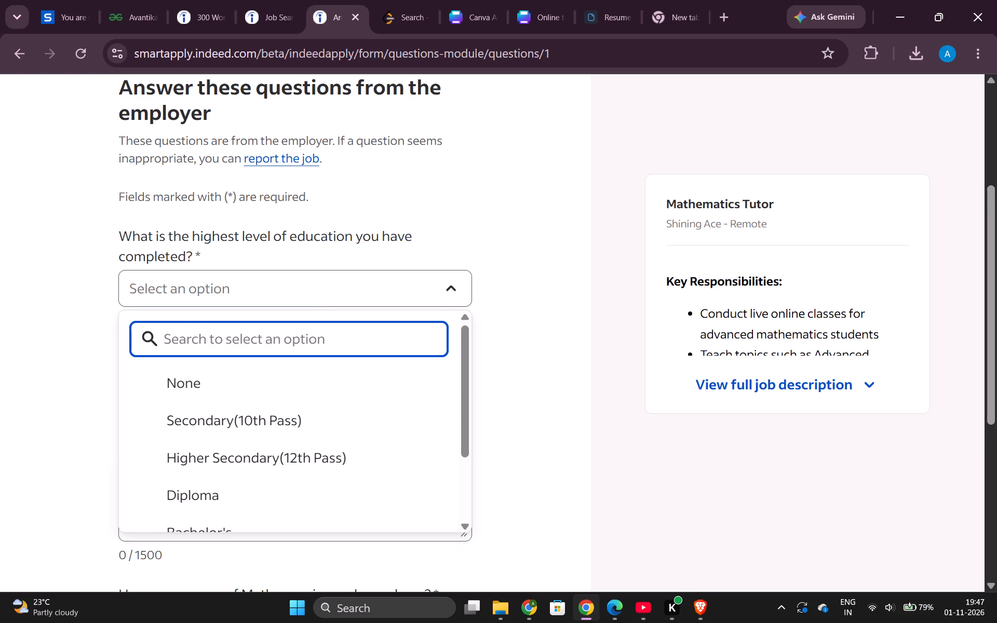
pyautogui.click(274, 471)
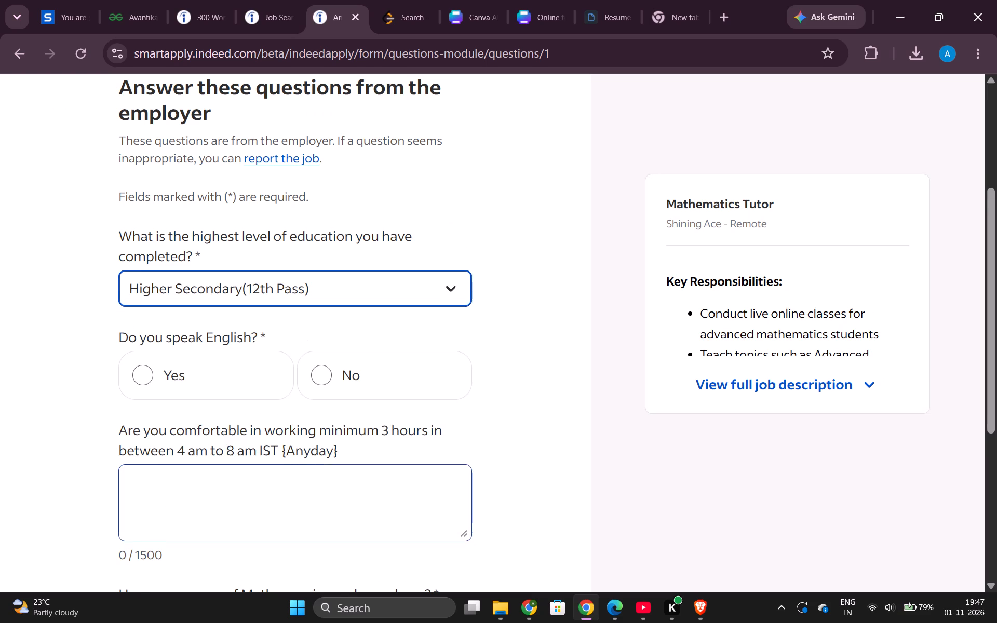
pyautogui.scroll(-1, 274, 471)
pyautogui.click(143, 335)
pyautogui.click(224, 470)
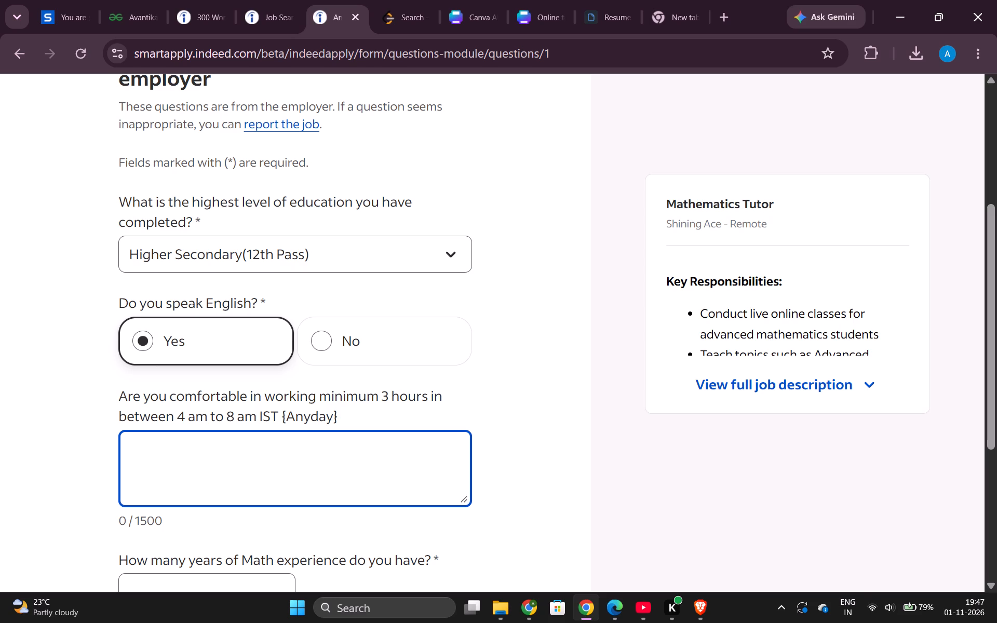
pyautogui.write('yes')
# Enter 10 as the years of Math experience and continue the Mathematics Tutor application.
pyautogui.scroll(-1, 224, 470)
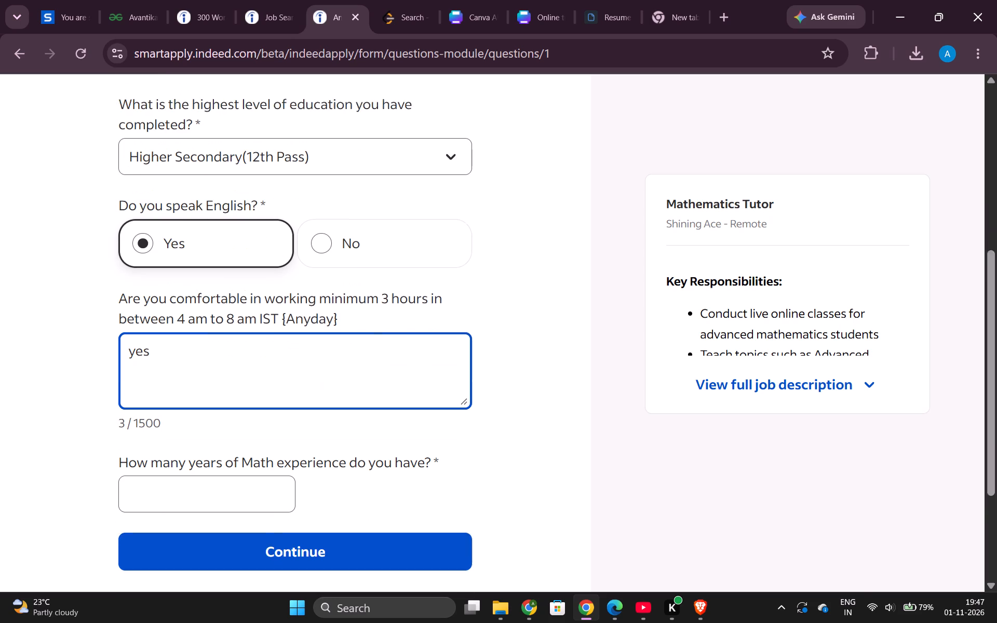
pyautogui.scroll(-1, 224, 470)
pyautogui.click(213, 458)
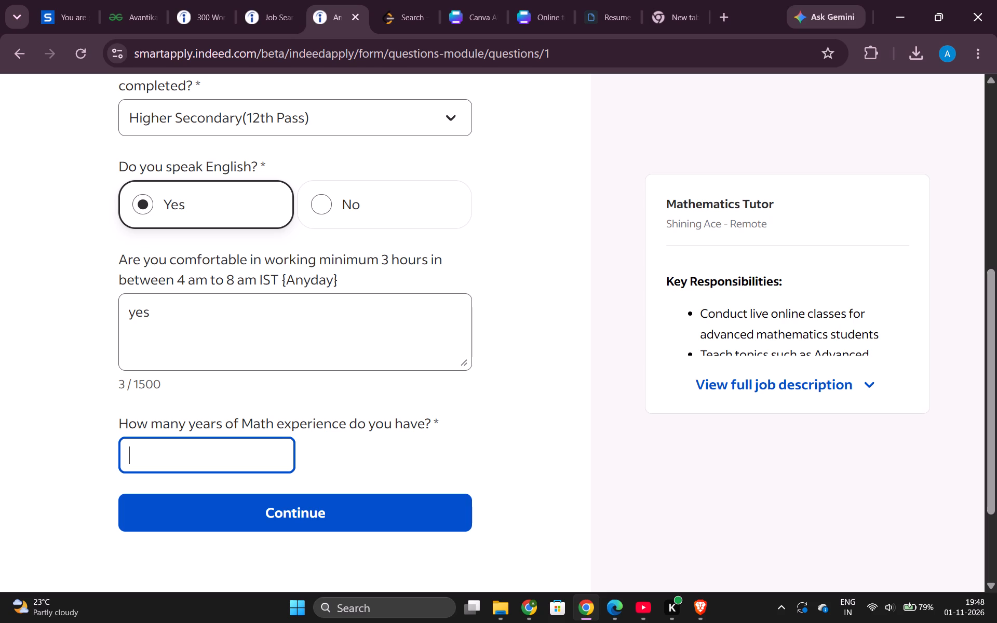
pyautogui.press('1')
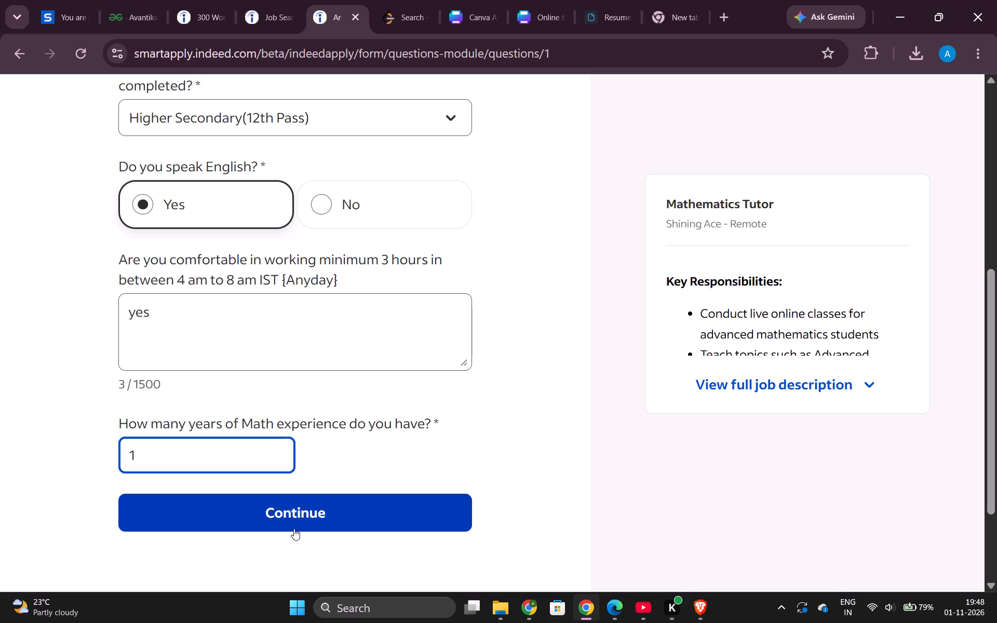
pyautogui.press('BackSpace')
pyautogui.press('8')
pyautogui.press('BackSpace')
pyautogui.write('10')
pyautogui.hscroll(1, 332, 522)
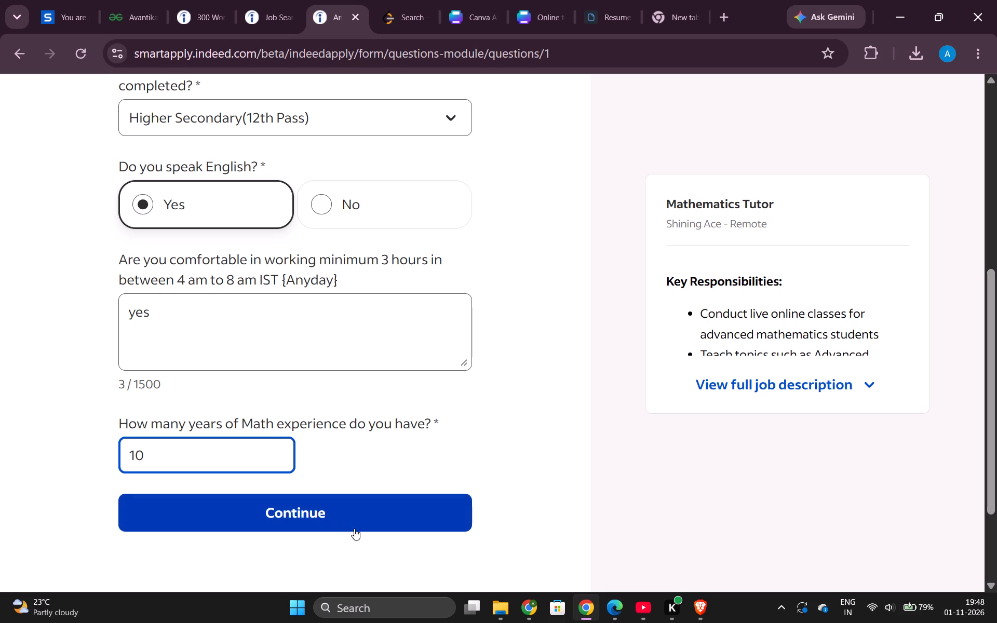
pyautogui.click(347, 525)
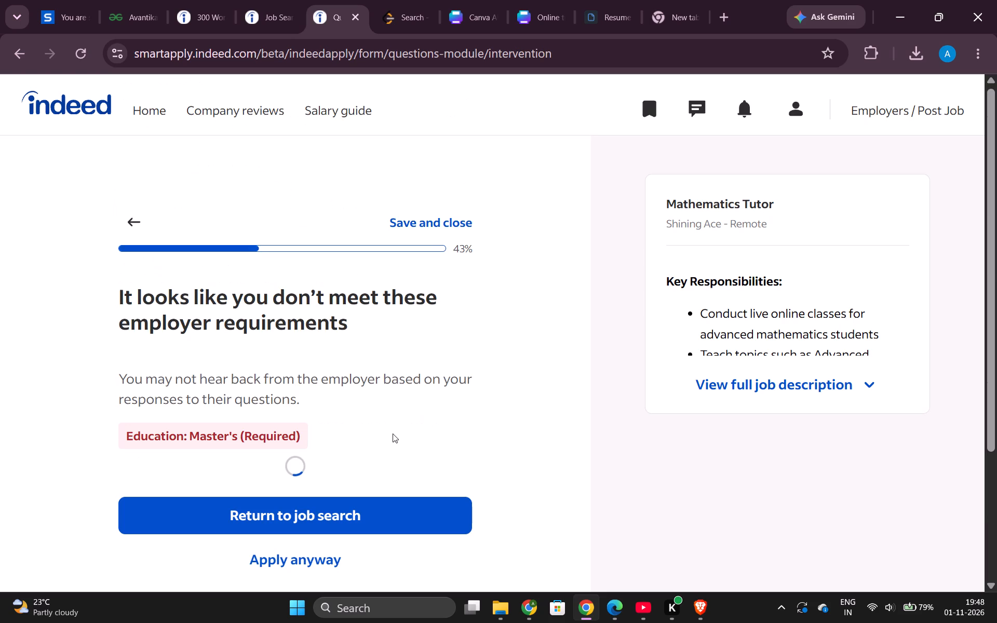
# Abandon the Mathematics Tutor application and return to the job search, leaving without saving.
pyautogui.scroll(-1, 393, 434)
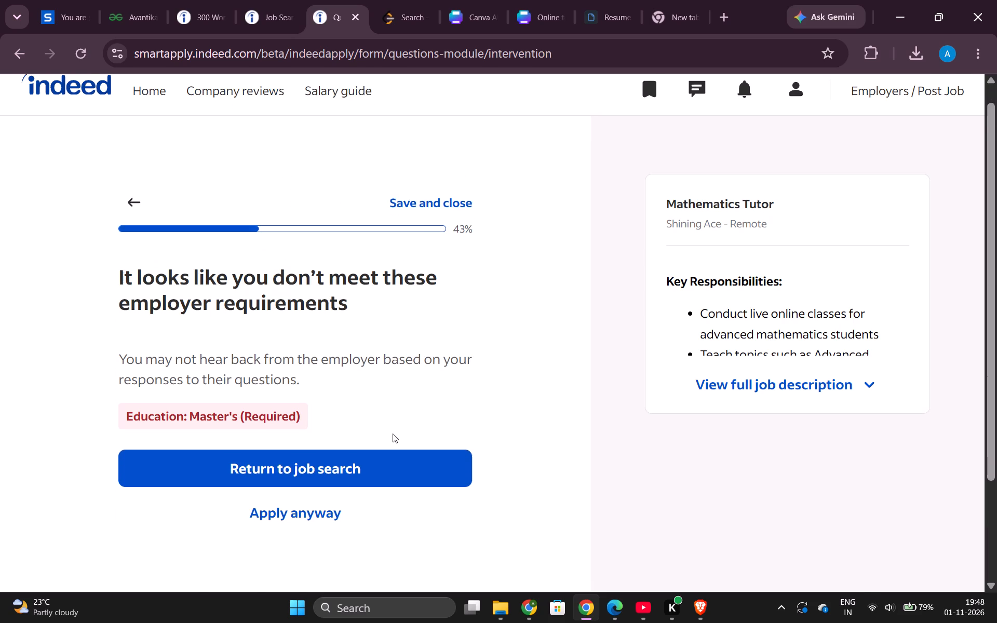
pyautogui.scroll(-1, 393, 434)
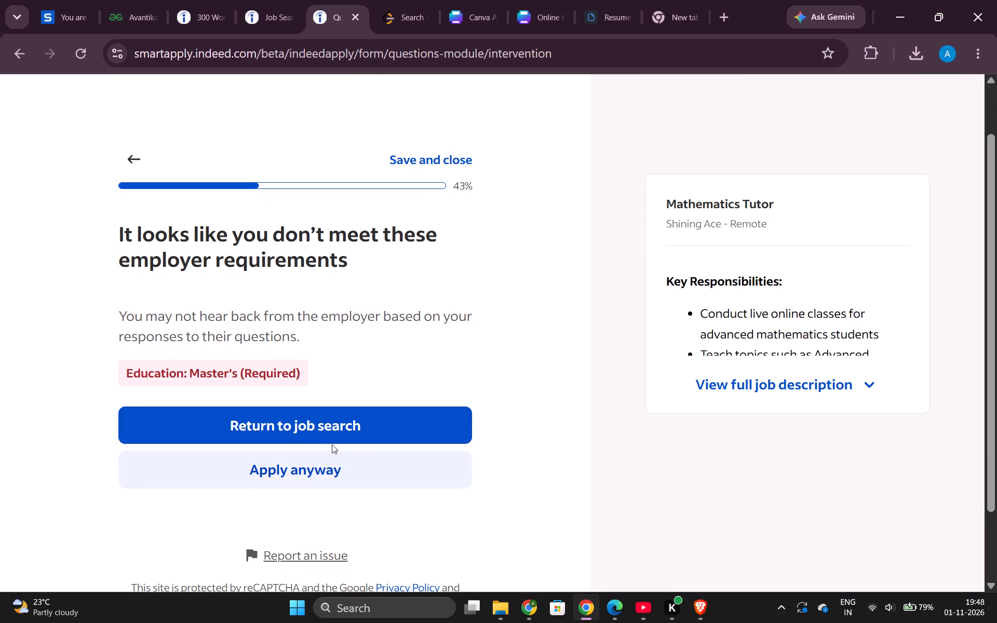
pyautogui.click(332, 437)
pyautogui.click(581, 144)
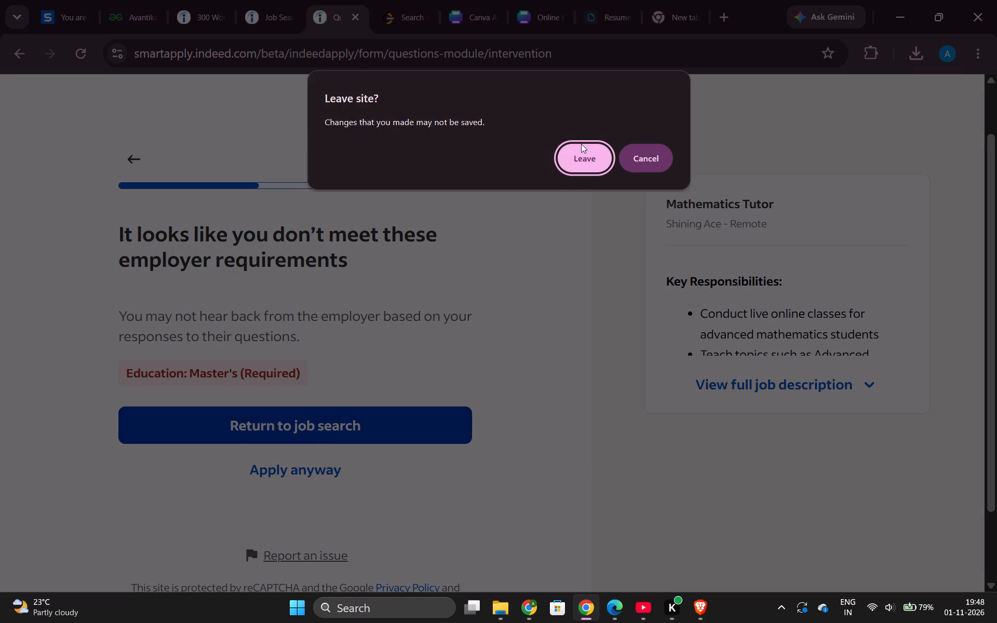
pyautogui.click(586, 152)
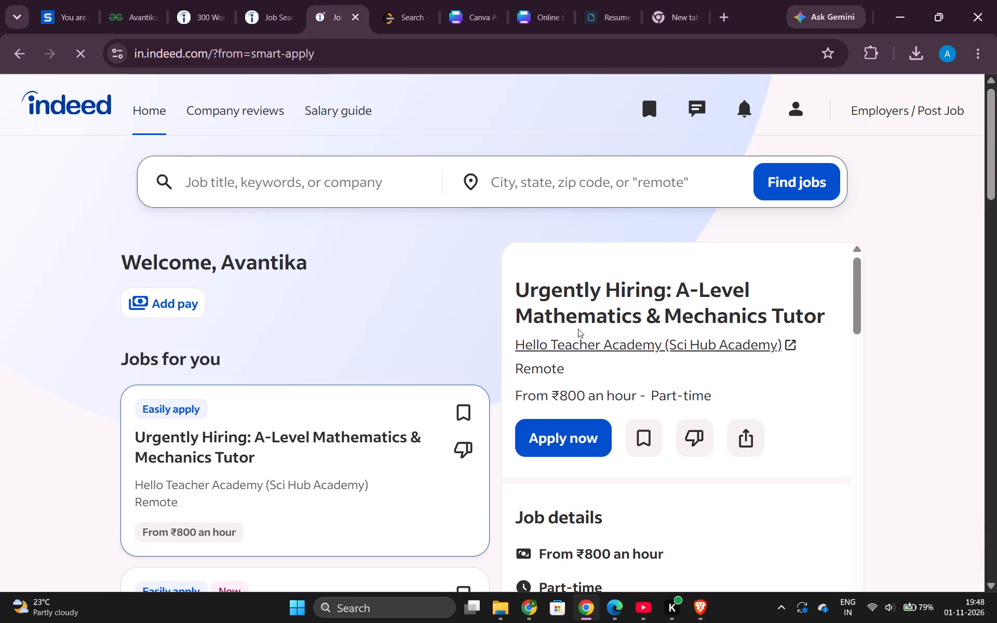
# Browse the recommended "Jobs for you" listings and read the A-Level Mathematics & Mechanics Tutor job description for suitable tutoring work.
pyautogui.scroll(-1, 578, 329)
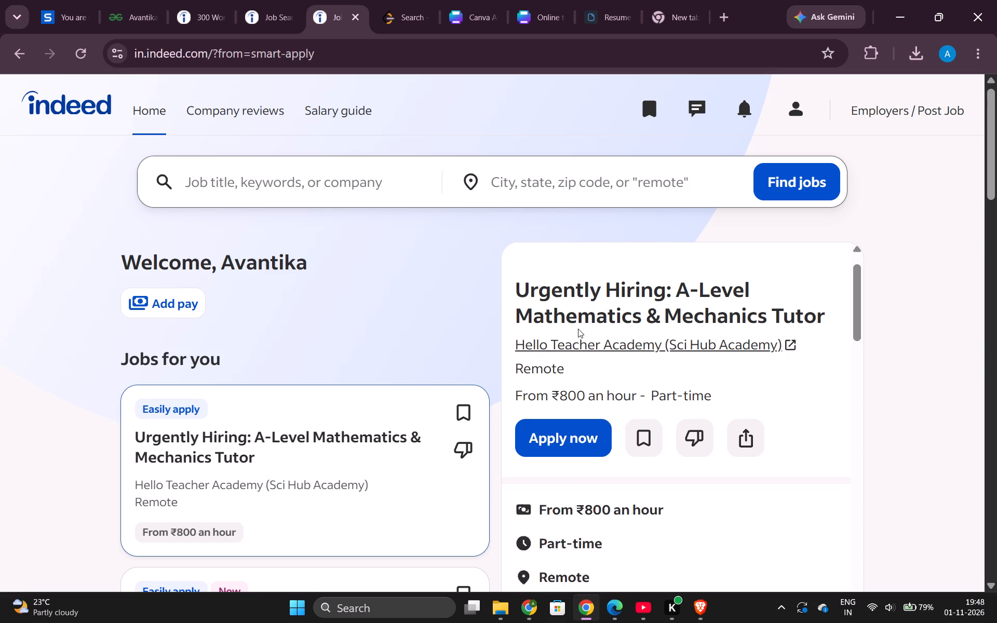
pyautogui.scroll(-3, 578, 329)
pyautogui.scroll(-2, 420, 428)
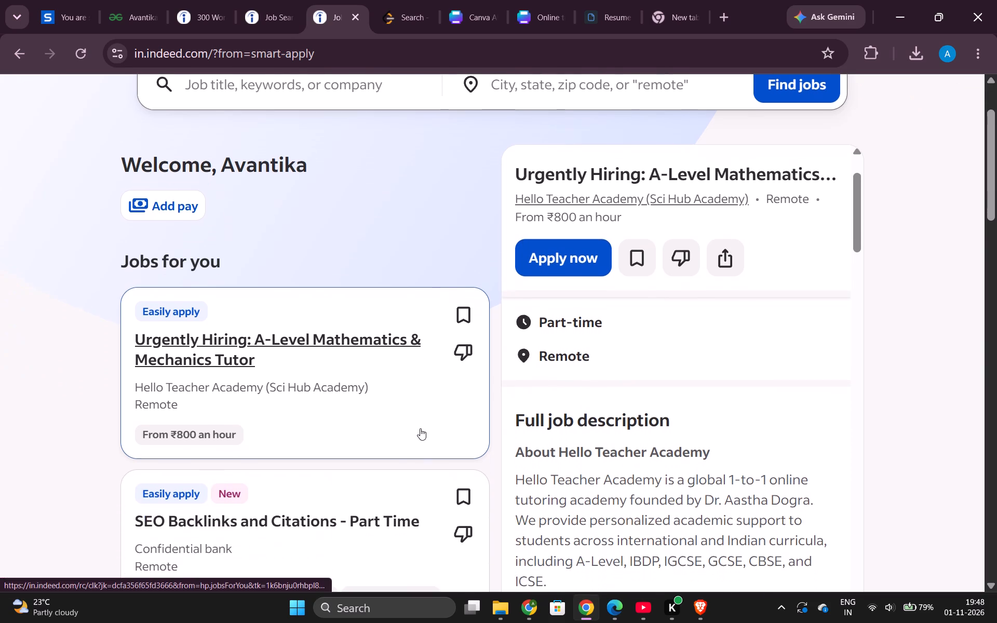
pyautogui.scroll(-1, 420, 428)
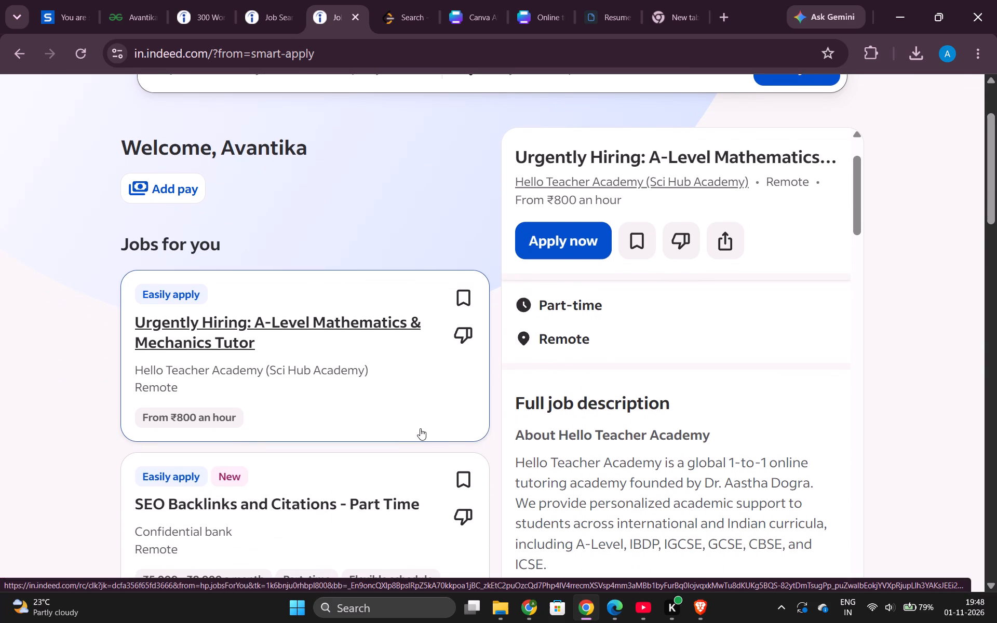
pyautogui.scroll(-3, 420, 428)
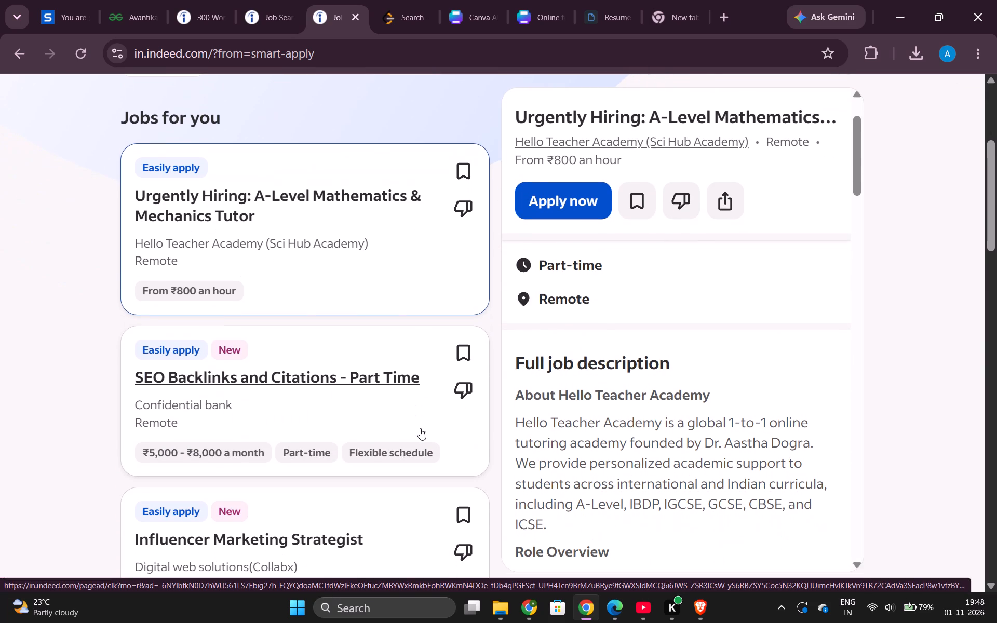
pyautogui.scroll(-7, 420, 428)
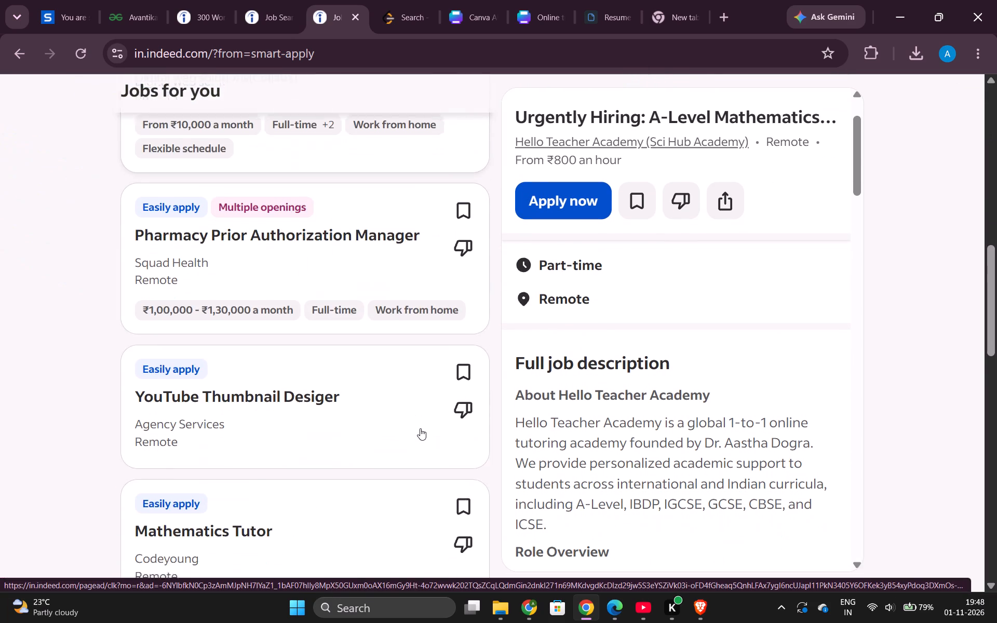
pyautogui.scroll(-2, 420, 428)
pyautogui.scroll(-11, 659, 403)
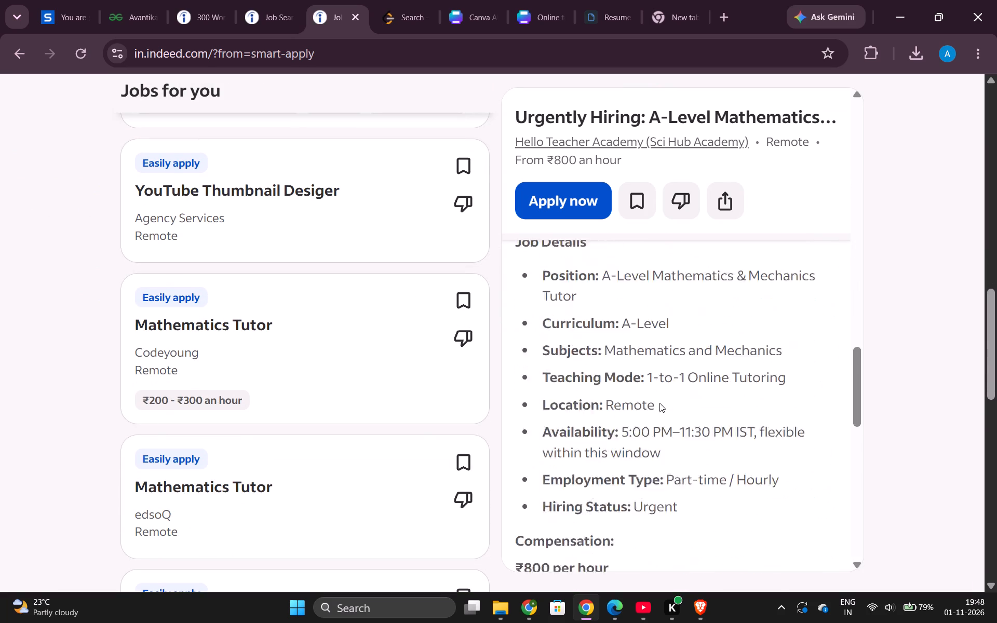
pyautogui.scroll(-11, 659, 403)
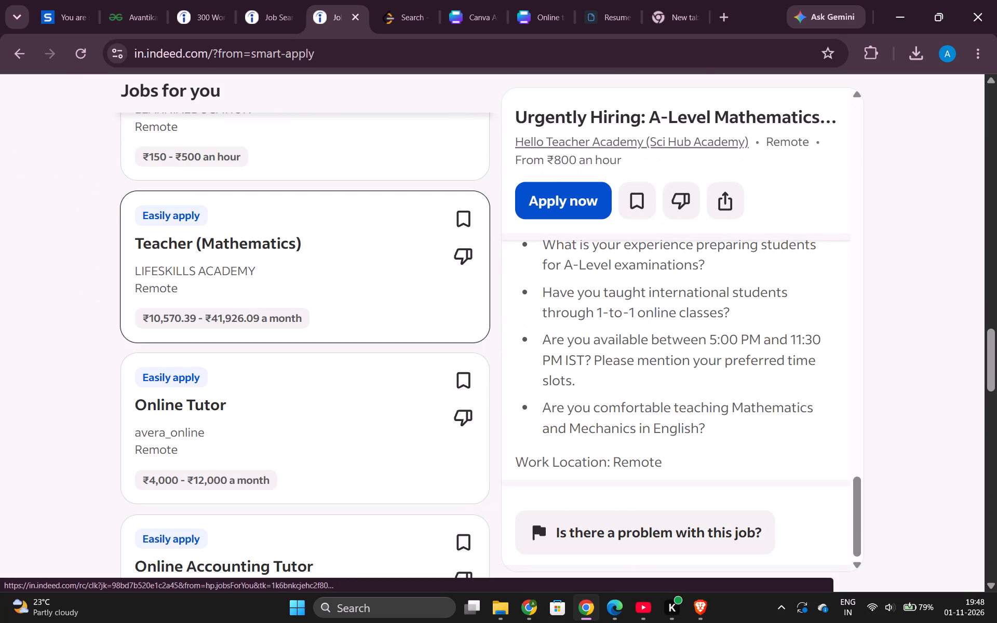
pyautogui.scroll(-5, 659, 403)
pyautogui.scroll(-1, 577, 89)
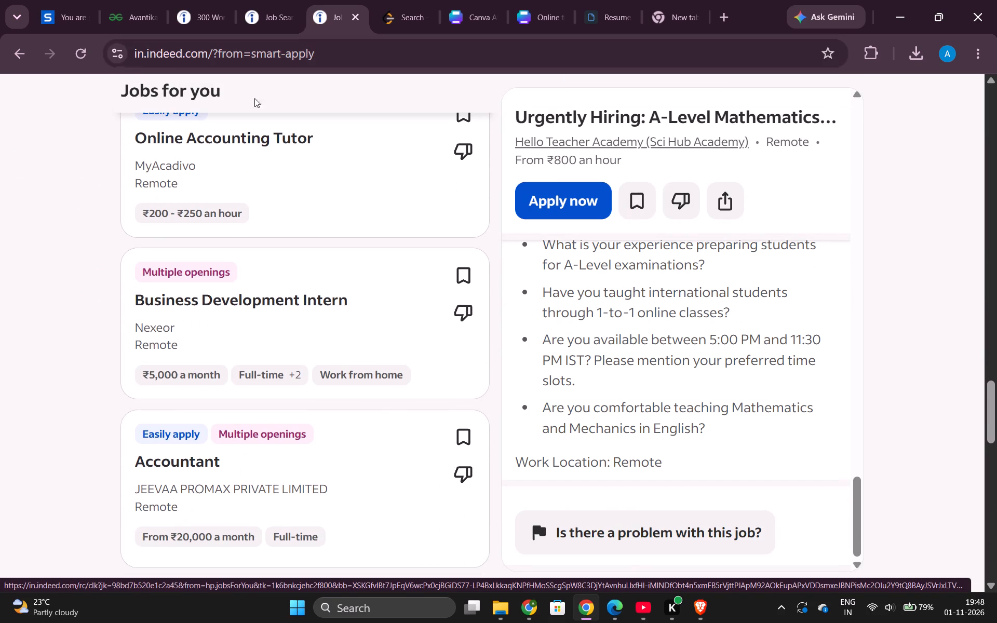
pyautogui.scroll(-6, 745, 220)
pyautogui.scroll(-6, 807, 348)
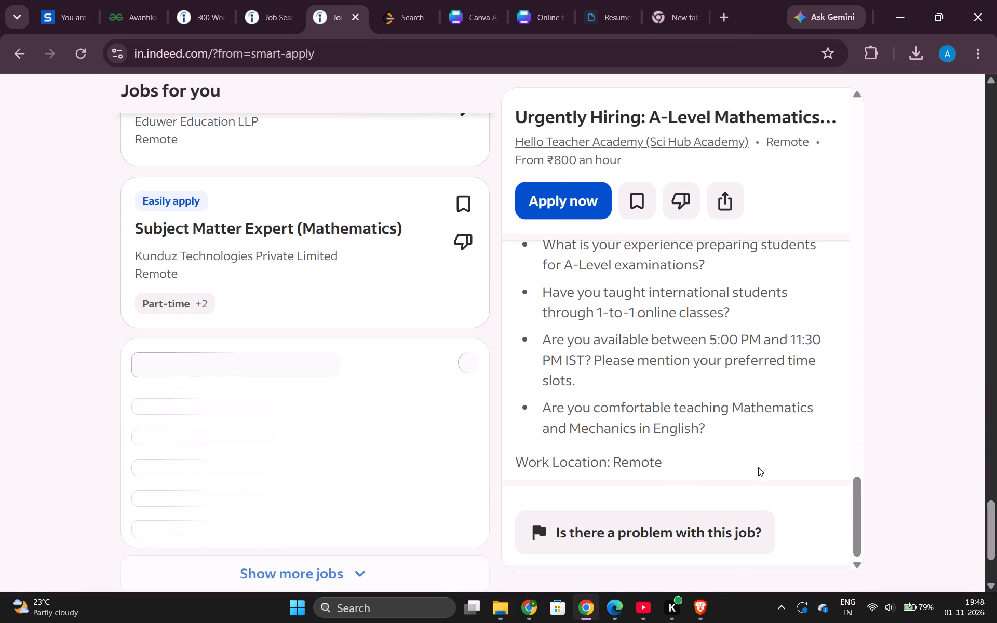